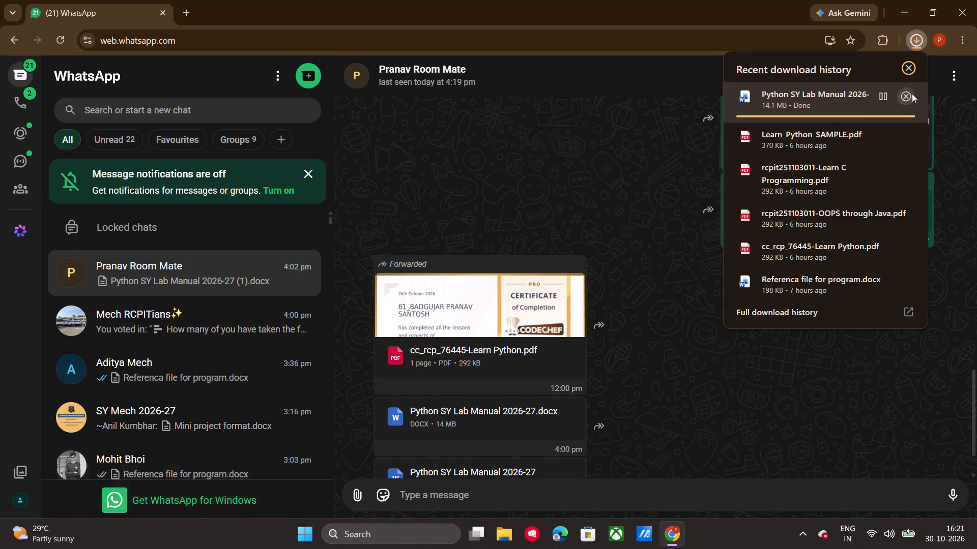
Open the downloaded Python SY Lab Manual 2026-27 document in Word and enable editing.
{"action": "left_click", "coordinate": [902, 98]}
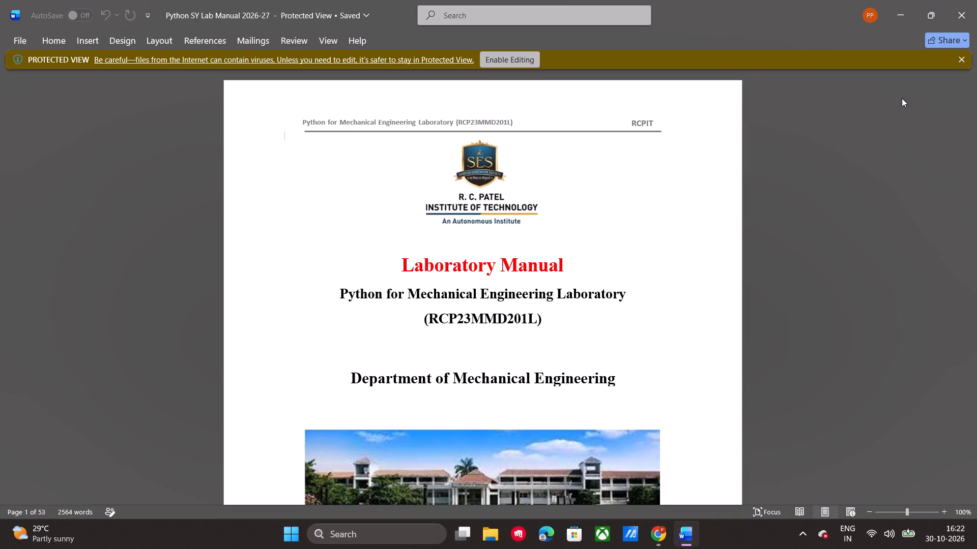
{"action": "left_click", "coordinate": [526, 55]}
{"action": "scroll", "coordinate": [595, 283], "scroll_direction": "down", "scroll_amount": 1}
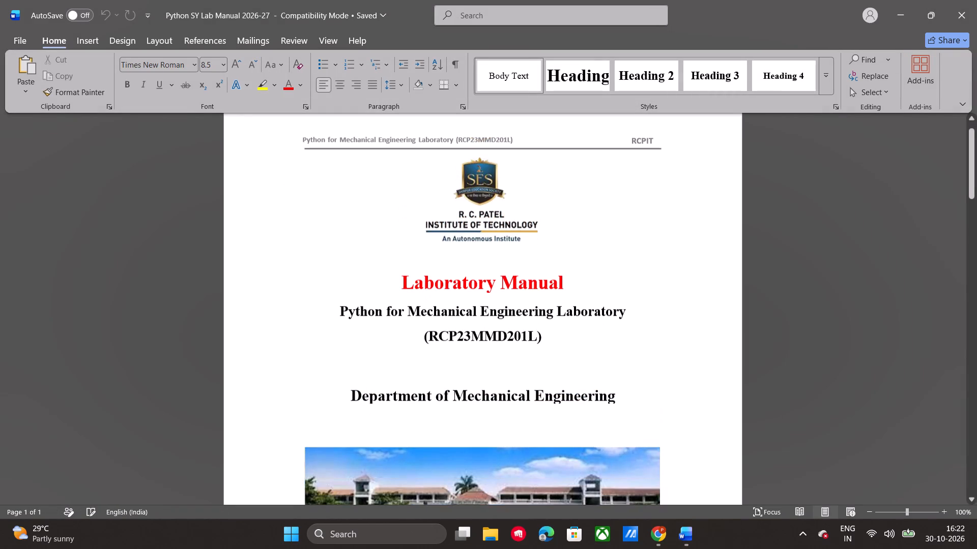
Look through the lab manual from the cover page to the Practical No. 1 code screenshot in Experiment No. 1.
{"action": "left_click", "coordinate": [657, 240]}
{"action": "scroll", "coordinate": [588, 267], "scroll_direction": "down", "scroll_amount": 8}
{"action": "scroll", "coordinate": [584, 282], "scroll_direction": "up", "scroll_amount": 1}
{"action": "scroll", "coordinate": [584, 282], "scroll_direction": "down", "scroll_amount": 2}
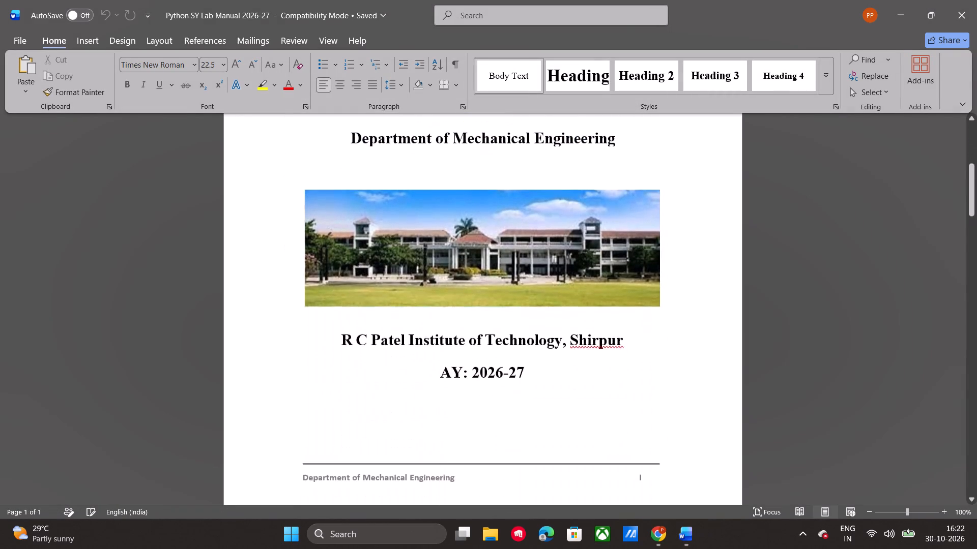
{"action": "scroll", "coordinate": [584, 284], "scroll_direction": "down", "scroll_amount": 20}
{"action": "scroll", "coordinate": [584, 284], "scroll_direction": "down", "scroll_amount": 9}
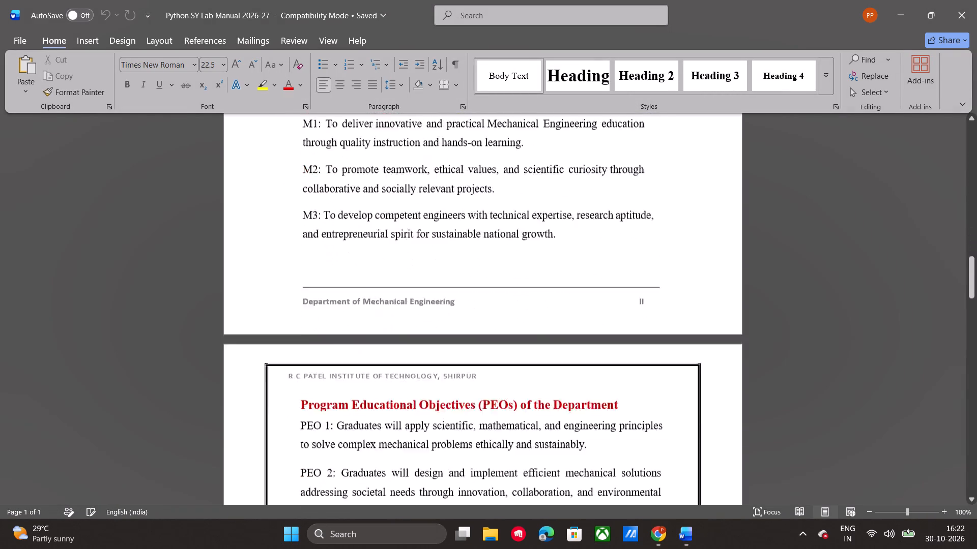
{"action": "scroll", "coordinate": [644, 308], "scroll_direction": "down", "scroll_amount": 6}
{"action": "scroll", "coordinate": [644, 308], "scroll_direction": "up", "scroll_amount": 1}
{"action": "scroll", "coordinate": [644, 308], "scroll_direction": "down", "scroll_amount": 18}
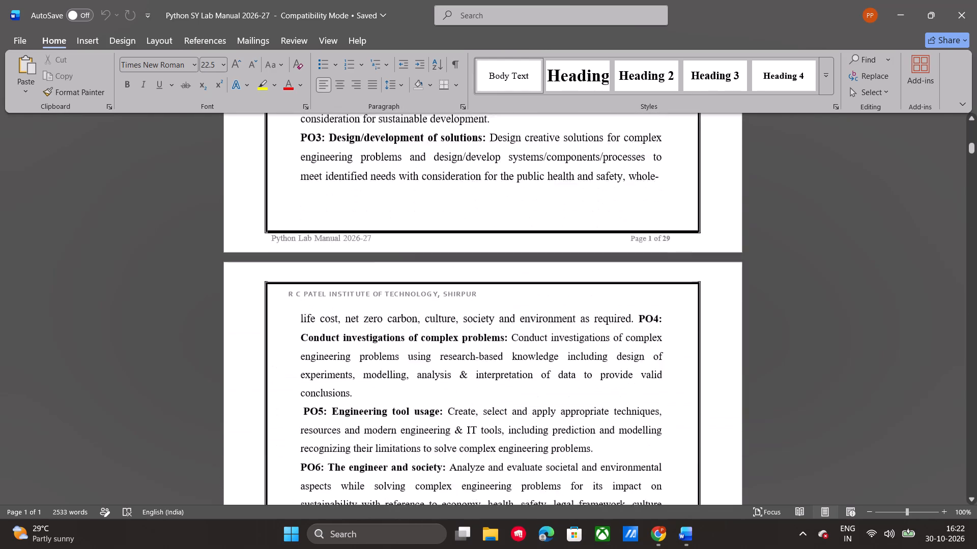
{"action": "scroll", "coordinate": [644, 303], "scroll_direction": "down", "scroll_amount": 14}
{"action": "scroll", "coordinate": [642, 303], "scroll_direction": "down", "scroll_amount": 9}
{"action": "scroll", "coordinate": [642, 303], "scroll_direction": "up", "scroll_amount": 1}
{"action": "scroll", "coordinate": [642, 303], "scroll_direction": "down", "scroll_amount": 11}
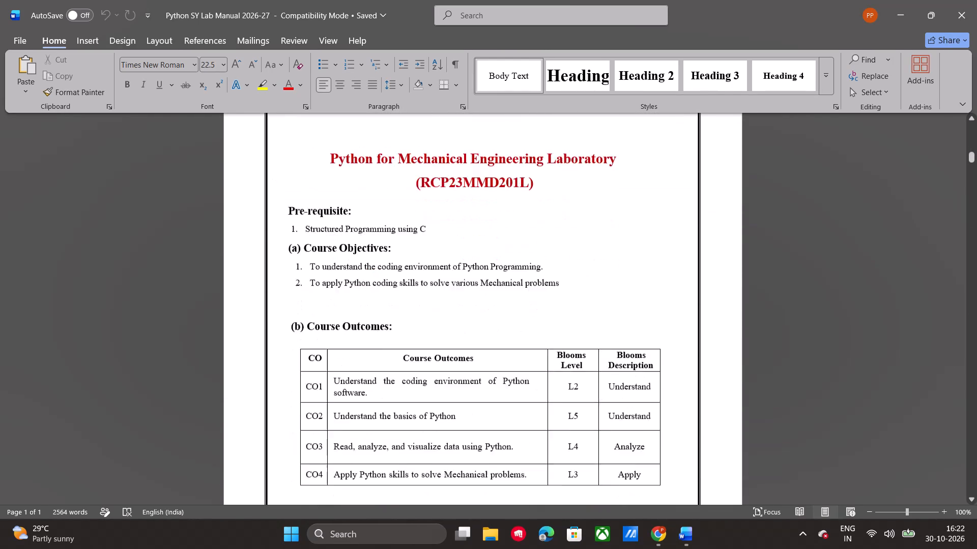
{"action": "scroll", "coordinate": [642, 303], "scroll_direction": "down", "scroll_amount": 20}
{"action": "scroll", "coordinate": [642, 303], "scroll_direction": "down", "scroll_amount": 15}
{"action": "scroll", "coordinate": [642, 306], "scroll_direction": "up", "scroll_amount": 1}
{"action": "scroll", "coordinate": [642, 306], "scroll_direction": "down", "scroll_amount": 6}
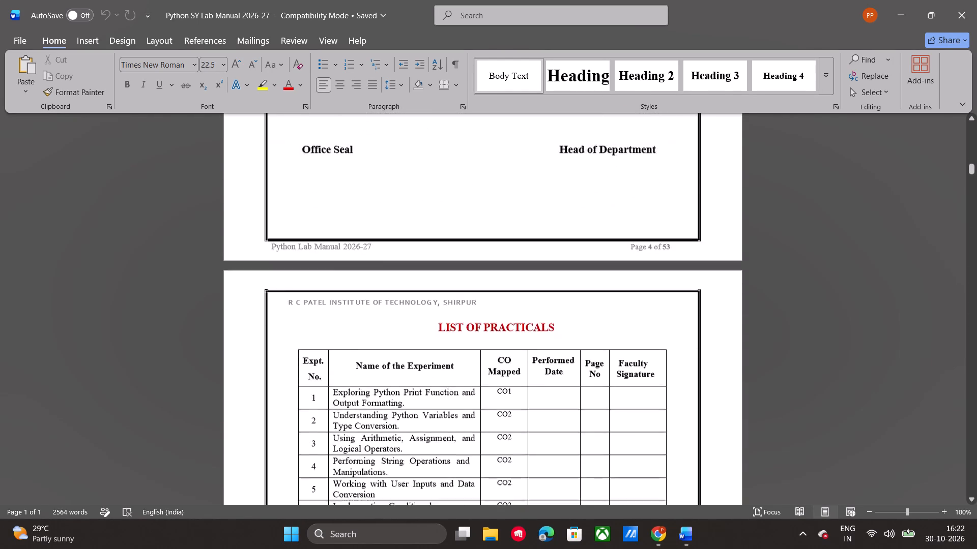
{"action": "scroll", "coordinate": [642, 306], "scroll_direction": "down", "scroll_amount": 13}
{"action": "scroll", "coordinate": [642, 306], "scroll_direction": "up", "scroll_amount": 1}
{"action": "scroll", "coordinate": [642, 306], "scroll_direction": "down", "scroll_amount": 20}
{"action": "scroll", "coordinate": [642, 306], "scroll_direction": "down", "scroll_amount": 9}
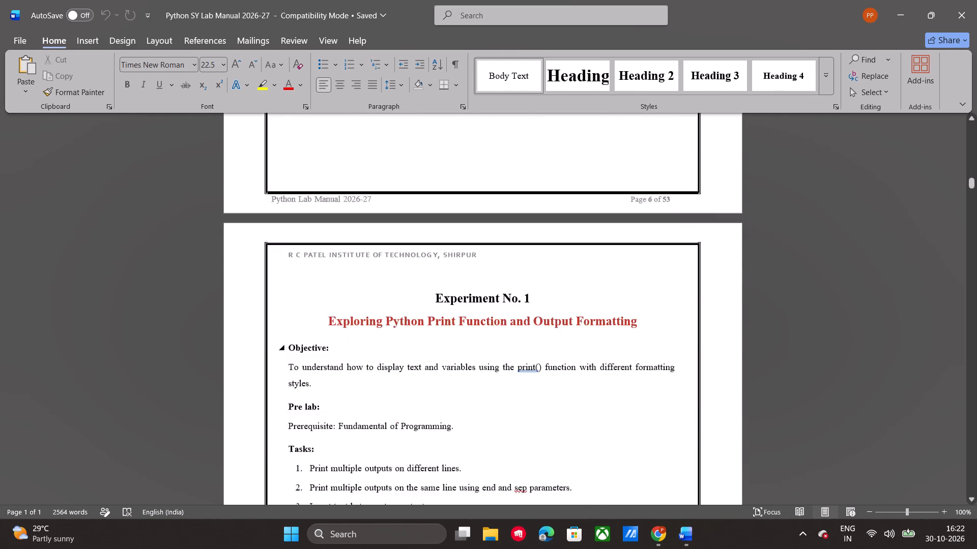
{"action": "scroll", "coordinate": [642, 307], "scroll_direction": "down", "scroll_amount": 18}
{"action": "scroll", "coordinate": [644, 321], "scroll_direction": "up", "scroll_amount": 1}
{"action": "scroll", "coordinate": [644, 321], "scroll_direction": "down", "scroll_amount": 9}
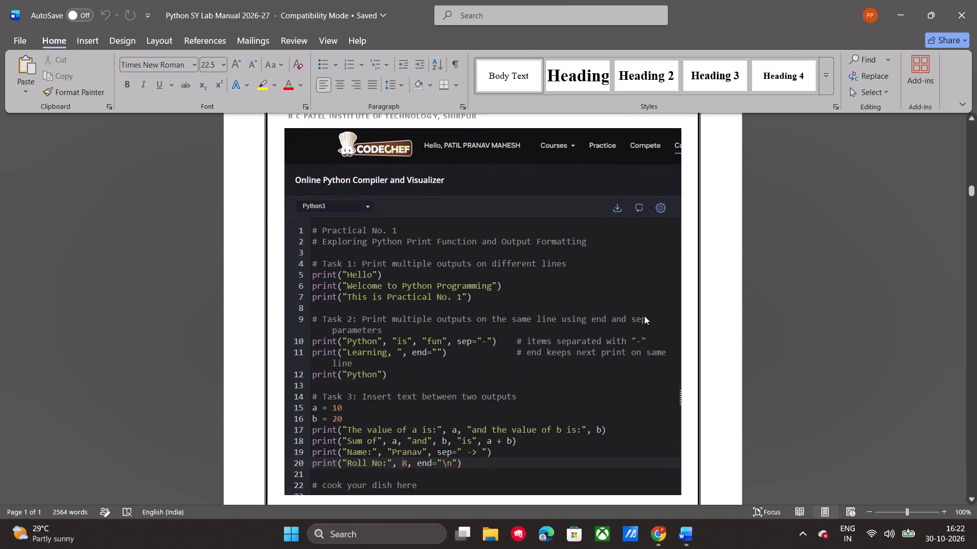
{"action": "scroll", "coordinate": [644, 316], "scroll_direction": "down", "scroll_amount": 6}
{"action": "scroll", "coordinate": [644, 314], "scroll_direction": "up", "scroll_amount": 7}
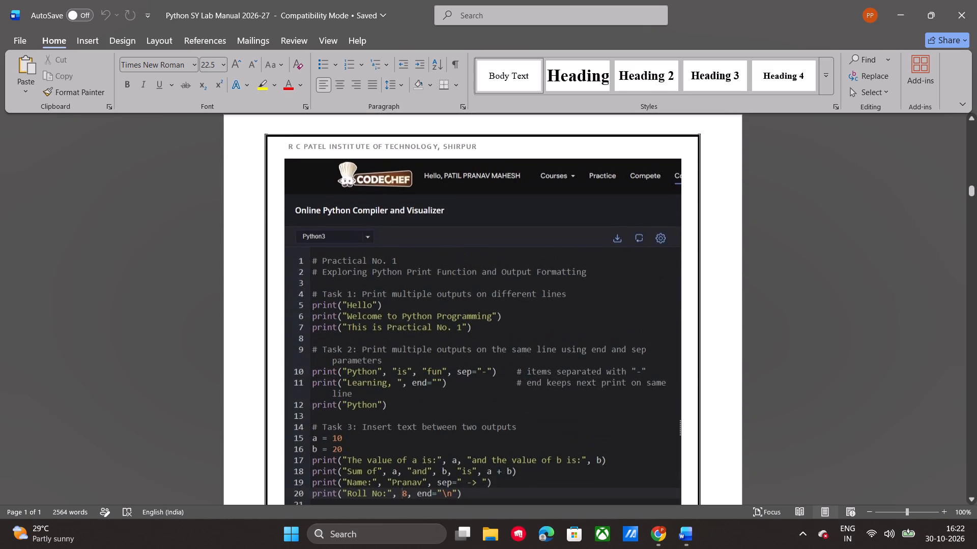
{"action": "scroll", "coordinate": [644, 314], "scroll_direction": "down", "scroll_amount": 15}
{"action": "scroll", "coordinate": [645, 304], "scroll_direction": "up", "scroll_amount": 14}
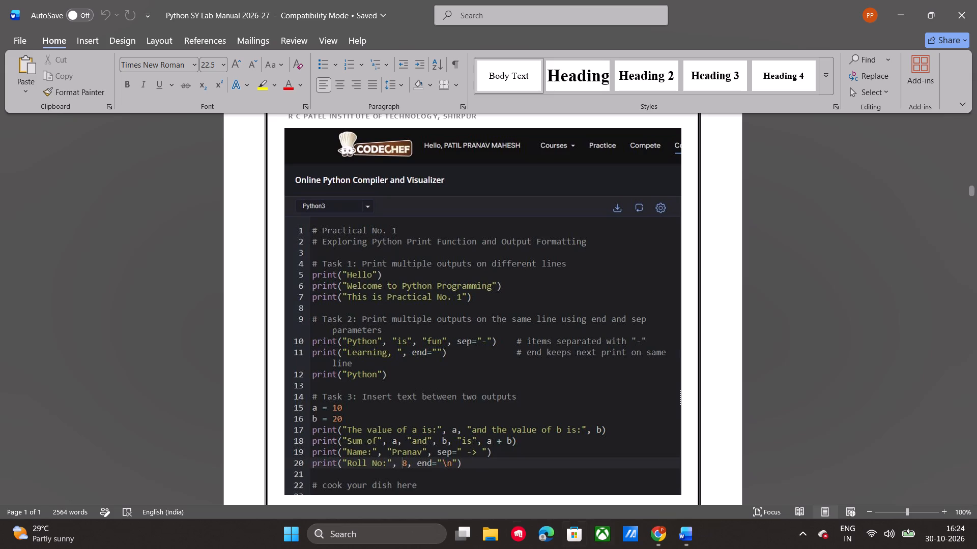
Slightly resize the Practical No. 1 code screenshot in Experiment No. 1 from its upper-left corner.
{"action": "left_click", "coordinate": [404, 272]}
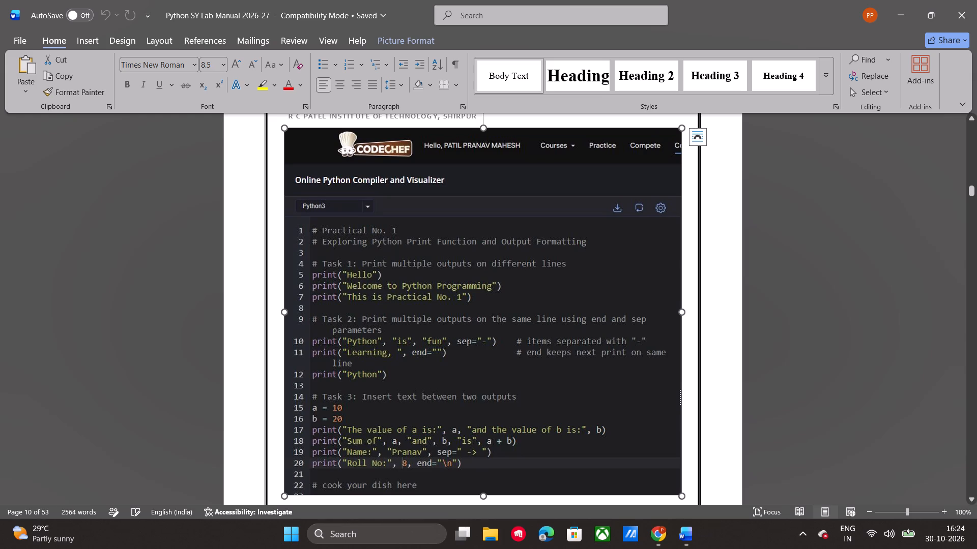
{"action": "left_click_drag", "start_coordinate": [287, 135], "coordinate": [286, 163]}
{"action": "left_click_drag", "start_coordinate": [286, 128], "coordinate": [283, 153]}
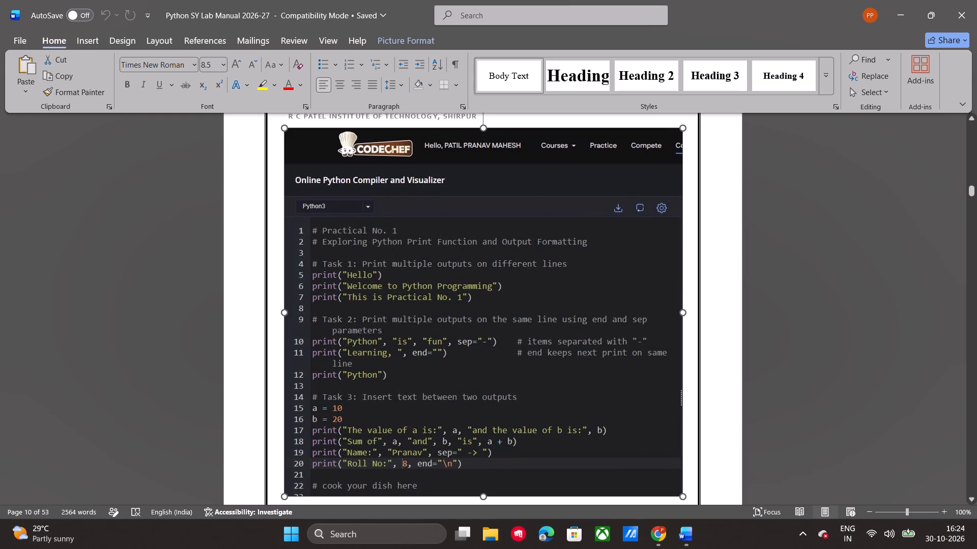
{"action": "left_click", "coordinate": [713, 221]}
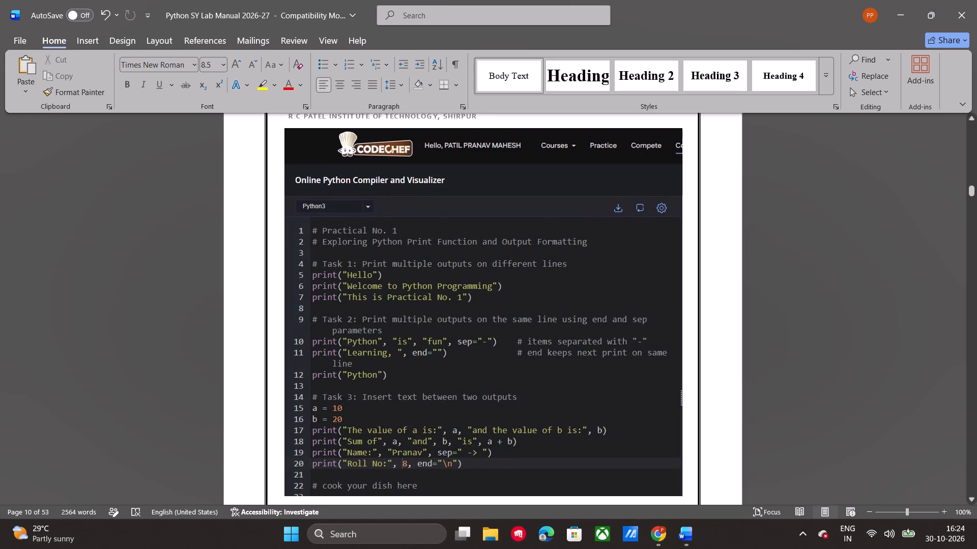
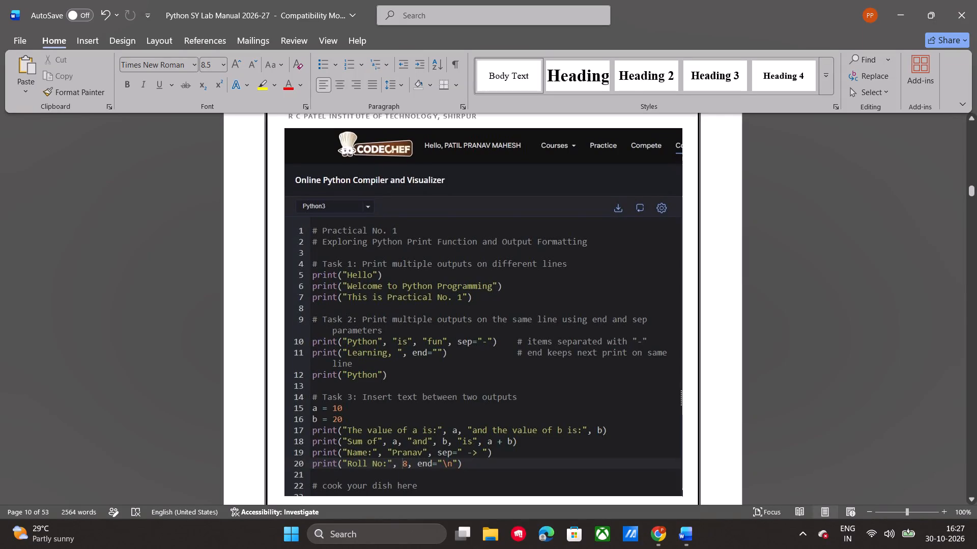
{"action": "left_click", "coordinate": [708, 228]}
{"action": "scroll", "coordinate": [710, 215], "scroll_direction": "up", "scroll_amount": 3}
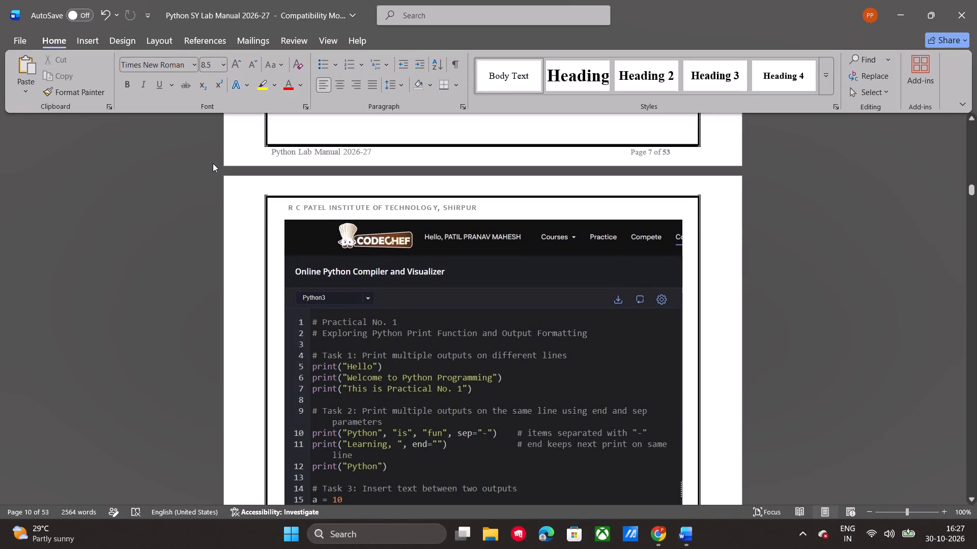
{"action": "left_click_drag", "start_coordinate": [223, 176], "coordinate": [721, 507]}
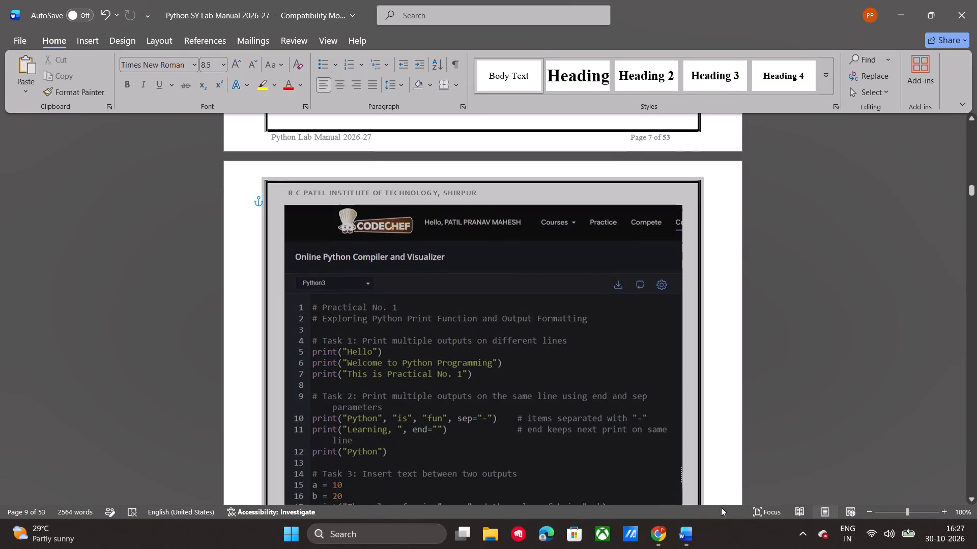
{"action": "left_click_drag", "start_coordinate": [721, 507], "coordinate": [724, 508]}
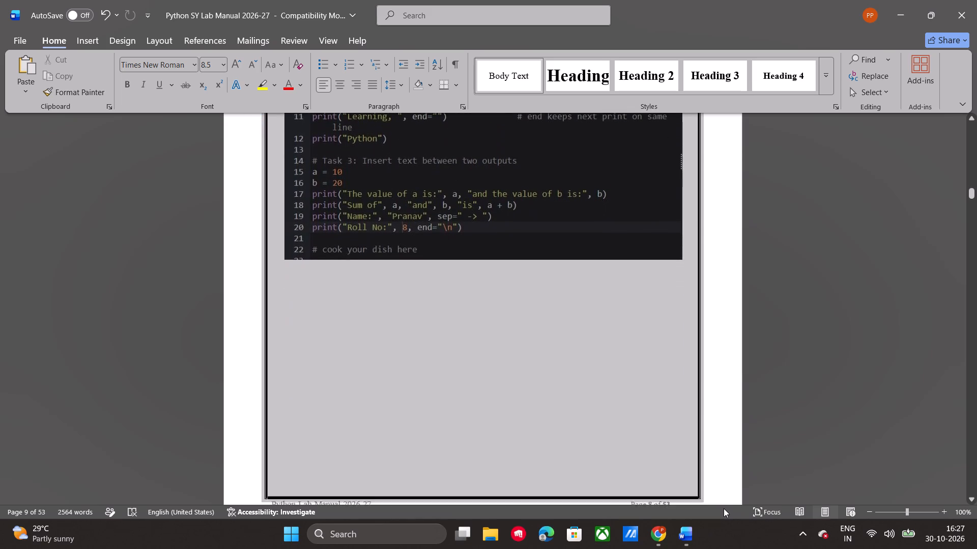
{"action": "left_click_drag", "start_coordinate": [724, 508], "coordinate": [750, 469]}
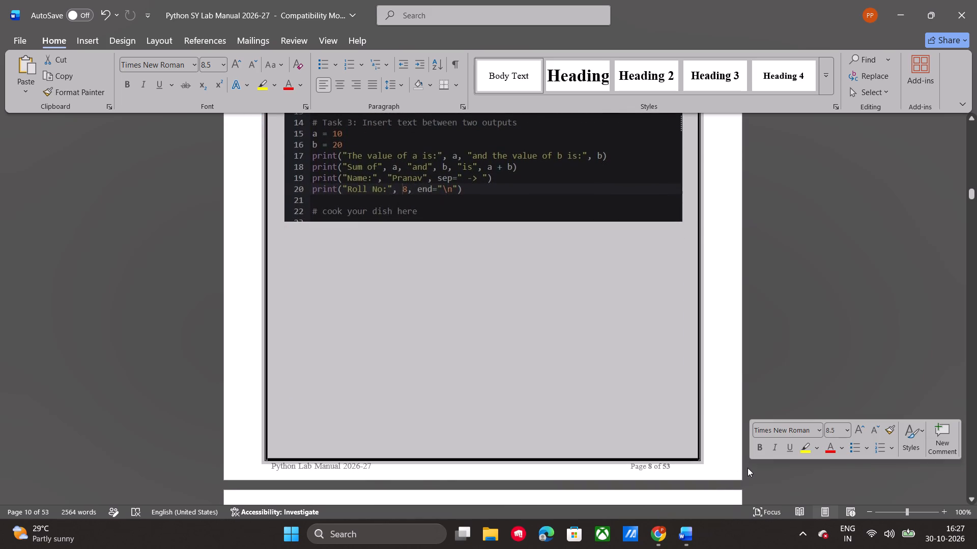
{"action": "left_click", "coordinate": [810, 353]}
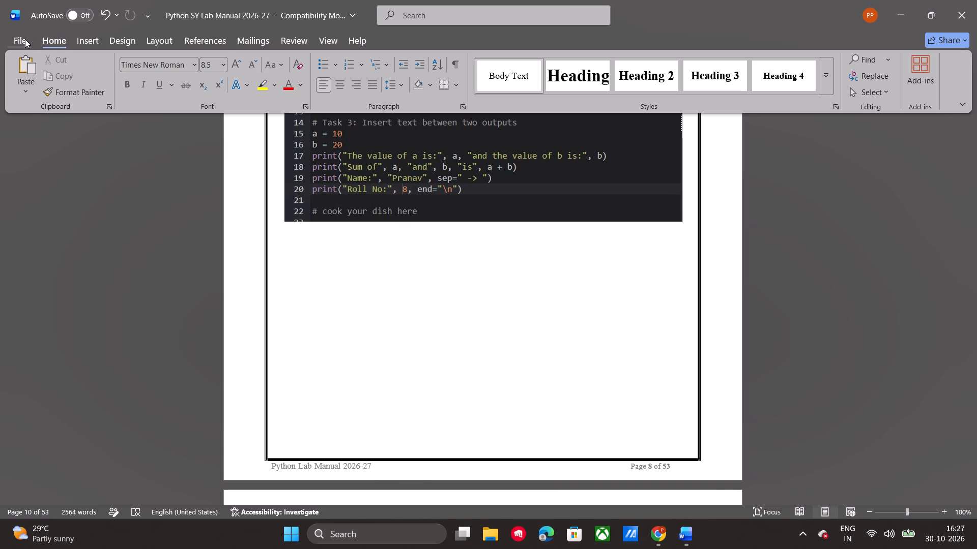
Delete the Practical No. 1 code screenshot from page 8 of the lab manual, leaving the bordered page in place.
{"action": "left_click", "coordinate": [497, 195]}
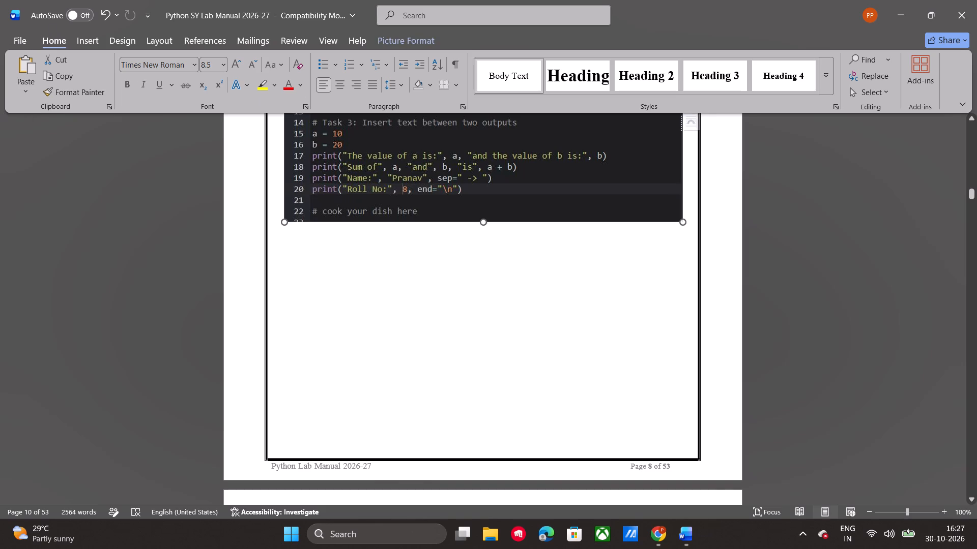
{"action": "key", "text": "Delete"}
{"action": "scroll", "coordinate": [476, 179], "scroll_direction": "up", "scroll_amount": 3}
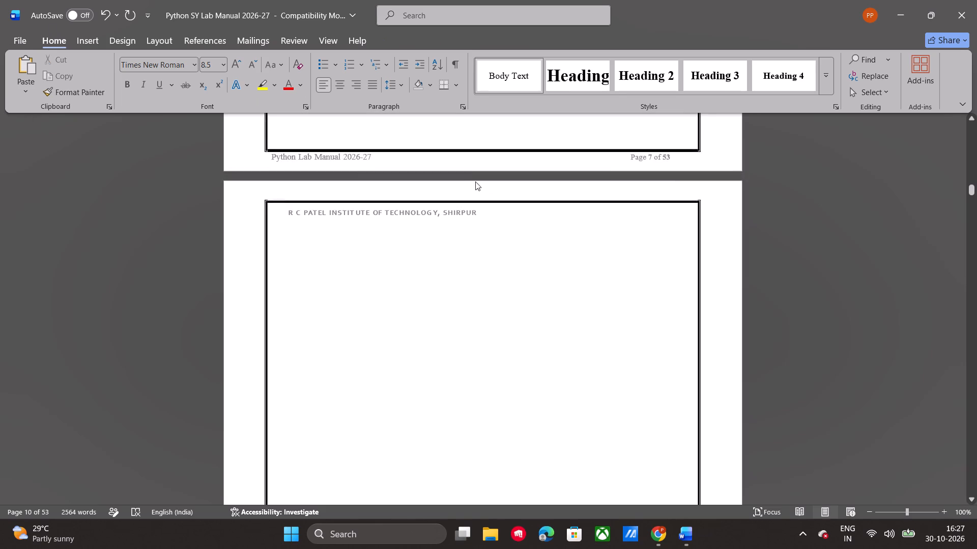
{"action": "scroll", "coordinate": [475, 181], "scroll_direction": "down", "scroll_amount": 15}
{"action": "scroll", "coordinate": [472, 198], "scroll_direction": "up", "scroll_amount": 7}
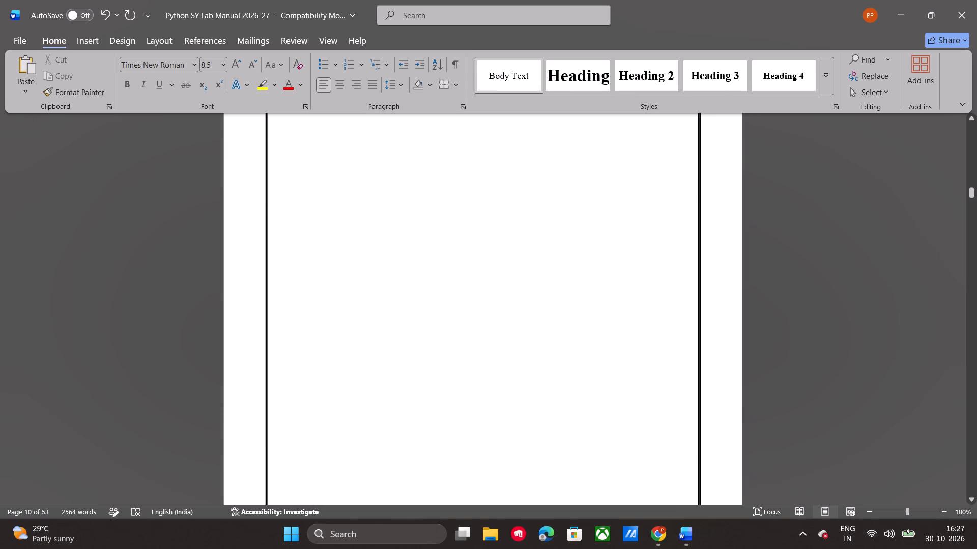
{"action": "scroll", "coordinate": [472, 198], "scroll_direction": "up", "scroll_amount": 8}
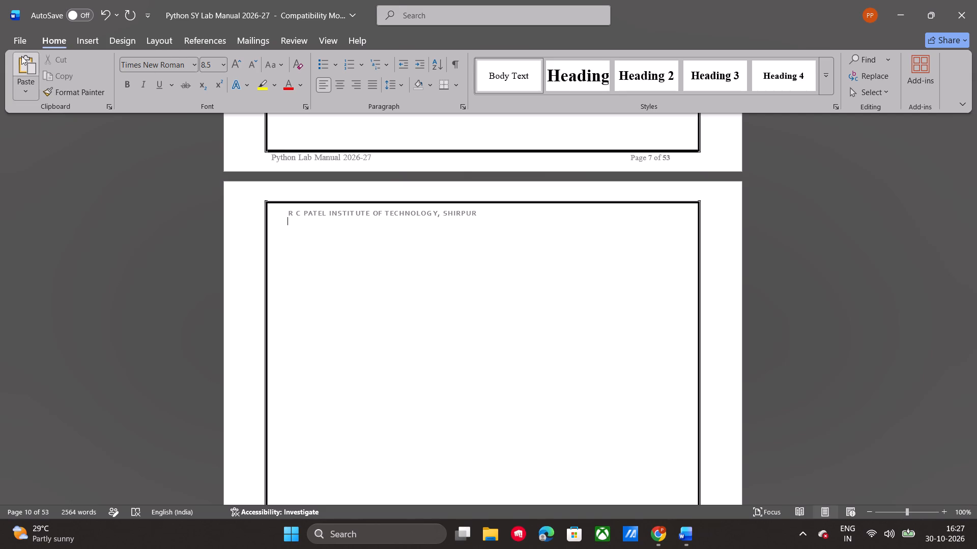
Create a new blank document and return to the Python SY Lab Manual.
{"action": "left_click", "coordinate": [19, 42]}
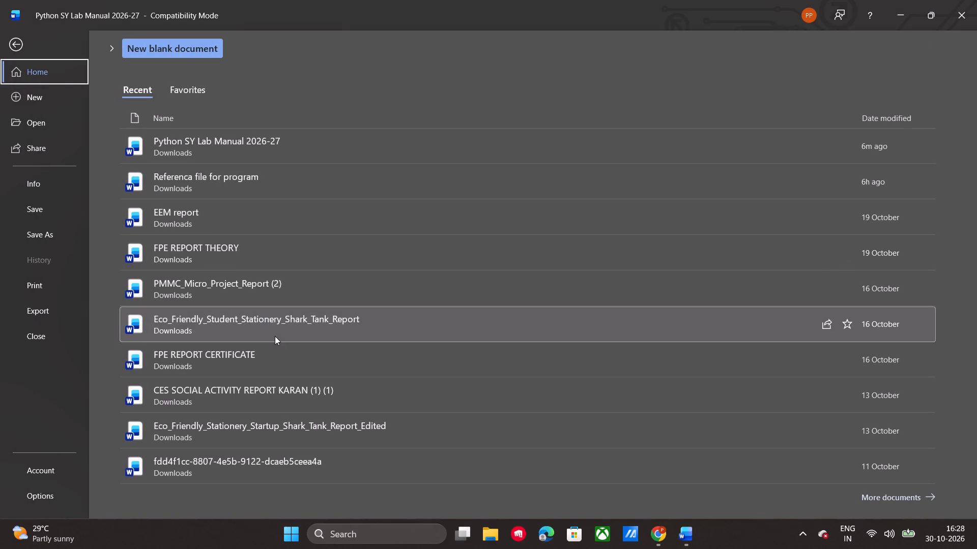
{"action": "left_click", "coordinate": [33, 105]}
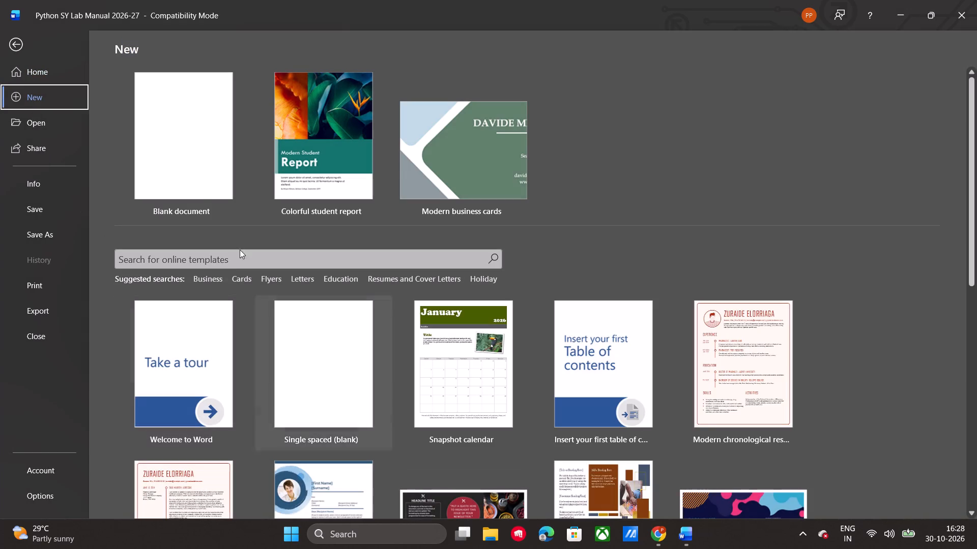
{"action": "left_click", "coordinate": [186, 177]}
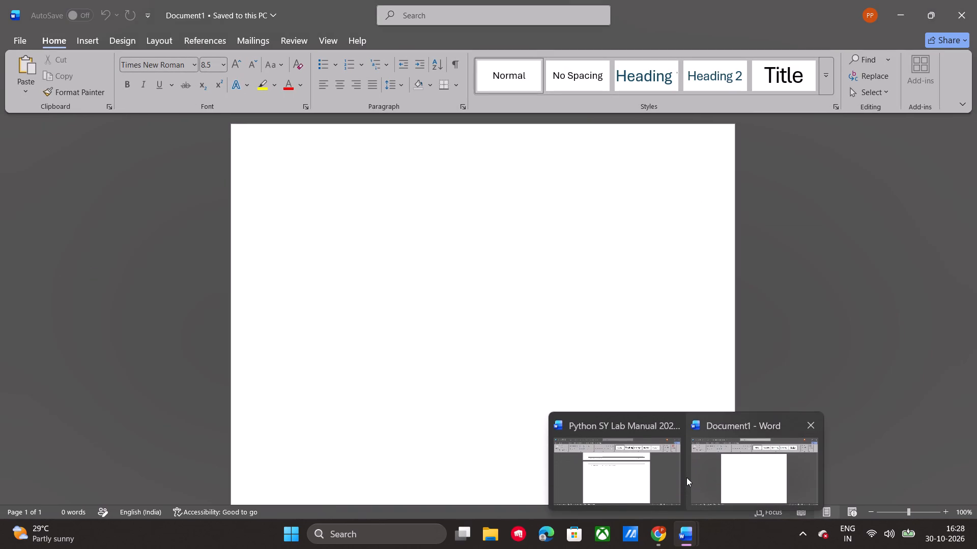
{"action": "left_click", "coordinate": [587, 327]}
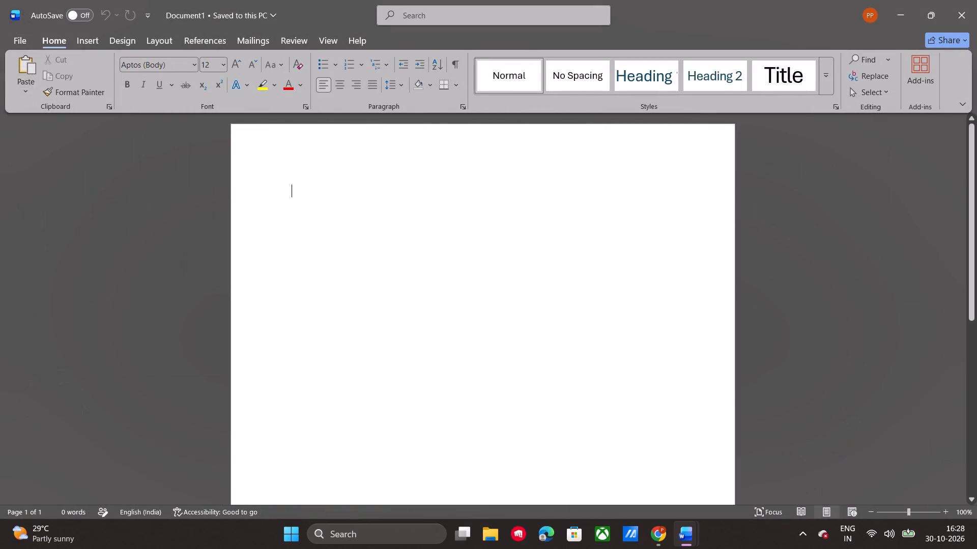
{"action": "left_click", "coordinate": [626, 481]}
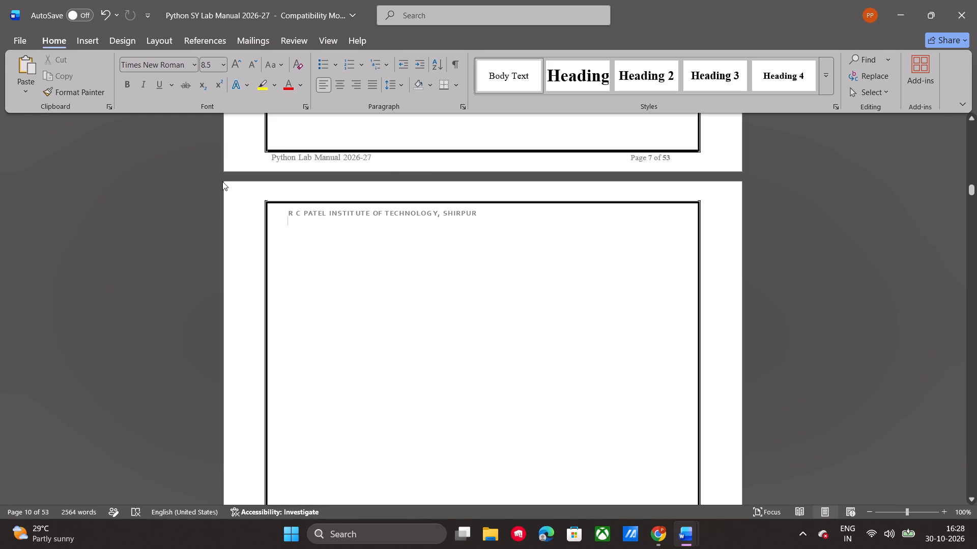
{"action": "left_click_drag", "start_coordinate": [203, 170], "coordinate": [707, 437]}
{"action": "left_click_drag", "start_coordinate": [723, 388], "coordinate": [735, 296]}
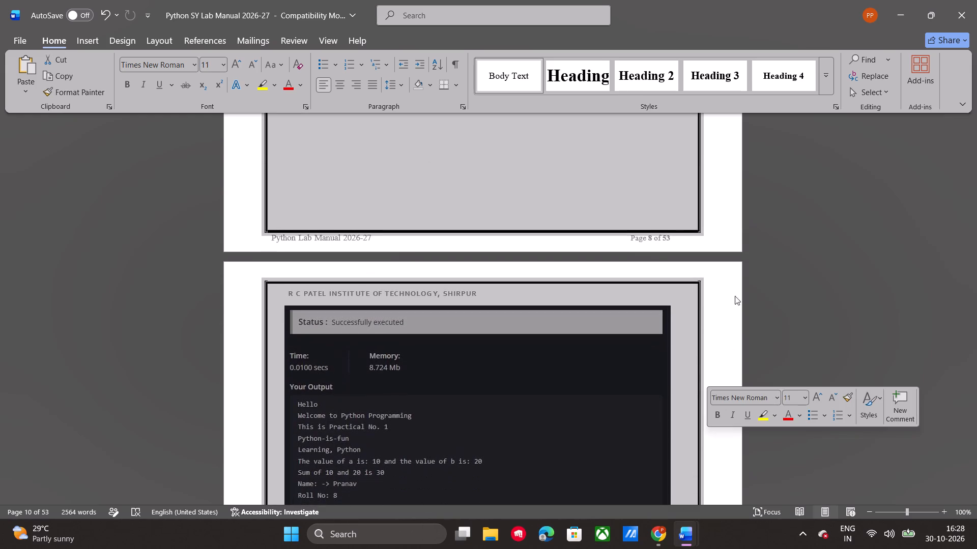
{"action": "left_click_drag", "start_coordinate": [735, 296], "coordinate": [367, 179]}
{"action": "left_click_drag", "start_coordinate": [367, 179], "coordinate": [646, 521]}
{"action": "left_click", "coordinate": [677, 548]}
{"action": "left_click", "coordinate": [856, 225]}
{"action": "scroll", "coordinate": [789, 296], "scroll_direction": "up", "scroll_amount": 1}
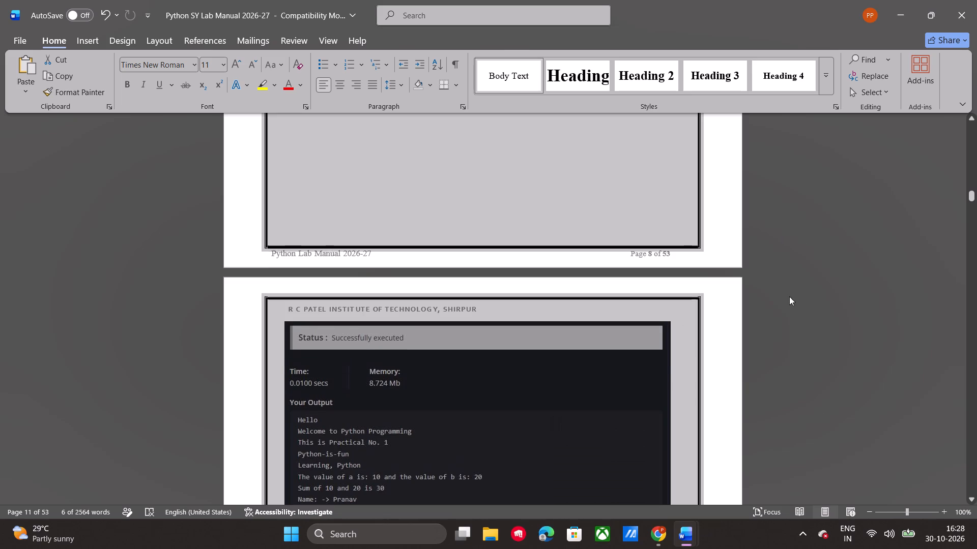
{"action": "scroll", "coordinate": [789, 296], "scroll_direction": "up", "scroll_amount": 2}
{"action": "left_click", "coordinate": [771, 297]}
Copy the emptied page 8 and the output screenshot page 9 from the lab manual and paste them into the new blank document.
{"action": "scroll", "coordinate": [412, 256], "scroll_direction": "up", "scroll_amount": 5}
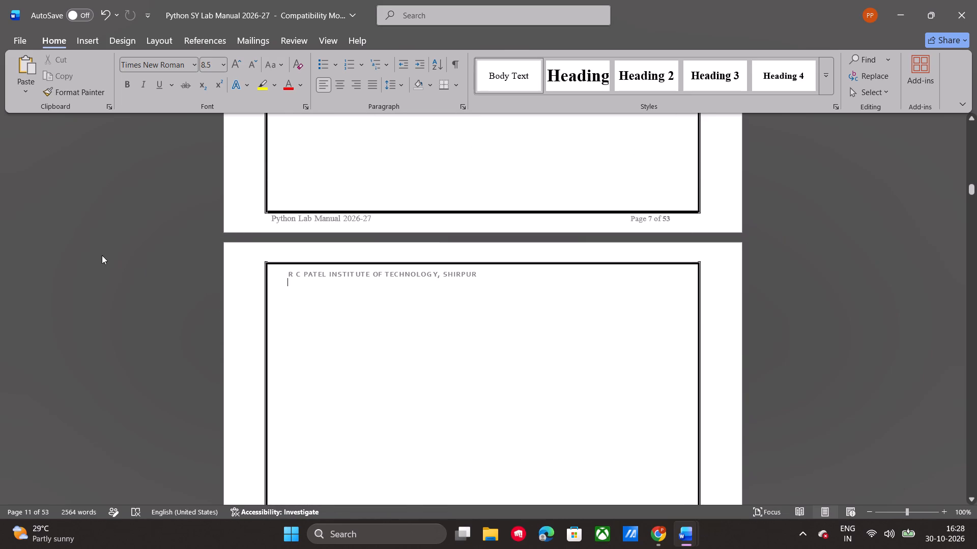
{"action": "left_click_drag", "start_coordinate": [212, 236], "coordinate": [554, 538]}
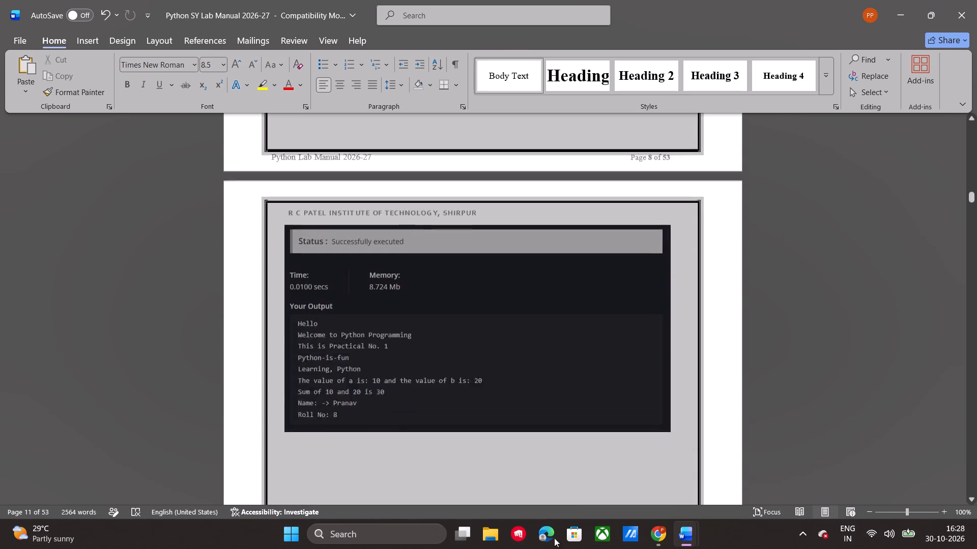
{"action": "left_click_drag", "start_coordinate": [554, 538], "coordinate": [762, 189]}
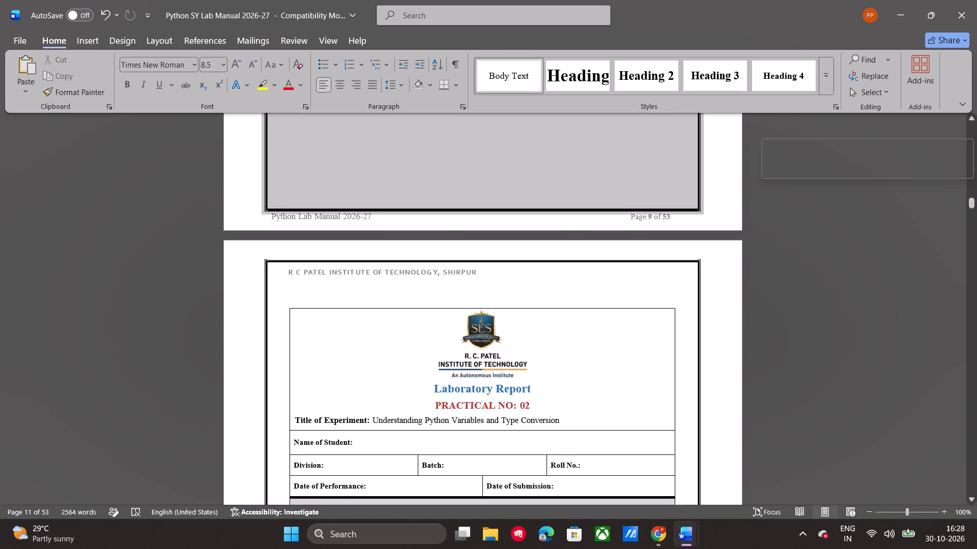
{"action": "key", "text": "ctrl+c"}
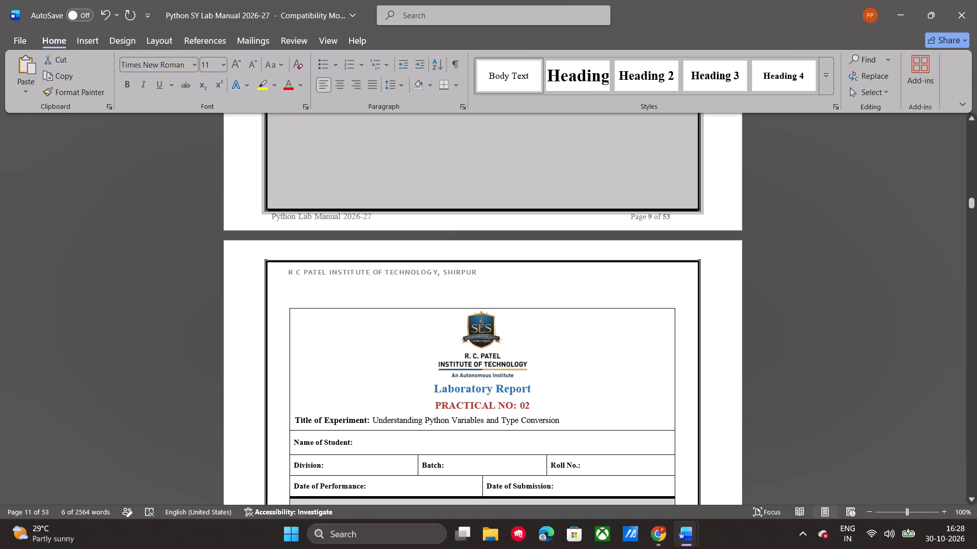
{"action": "left_click", "coordinate": [721, 485]}
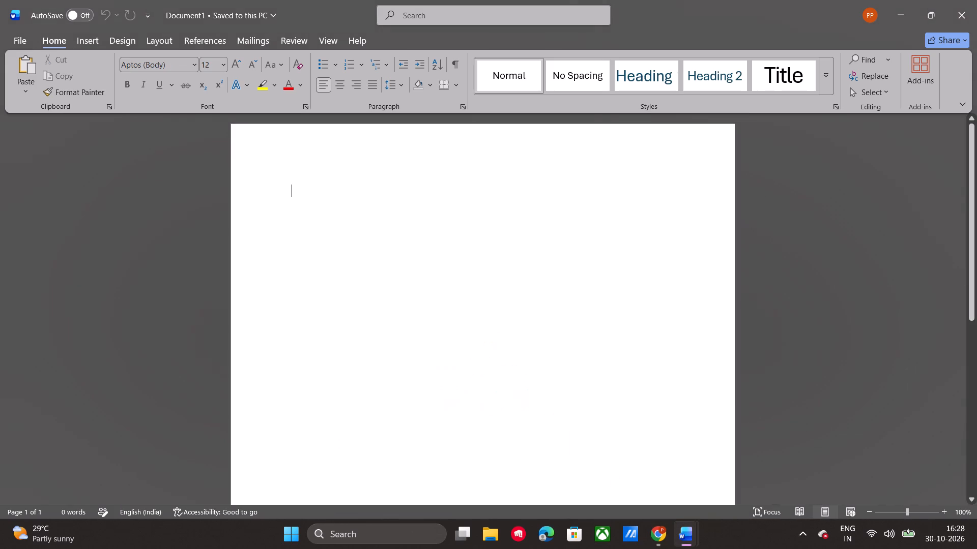
{"action": "key", "text": "ctrl+v"}
Look through the pasted pages in the new document, examining the page borders, blank pages and output screenshot.
{"action": "scroll", "coordinate": [538, 282], "scroll_direction": "up", "scroll_amount": 10}
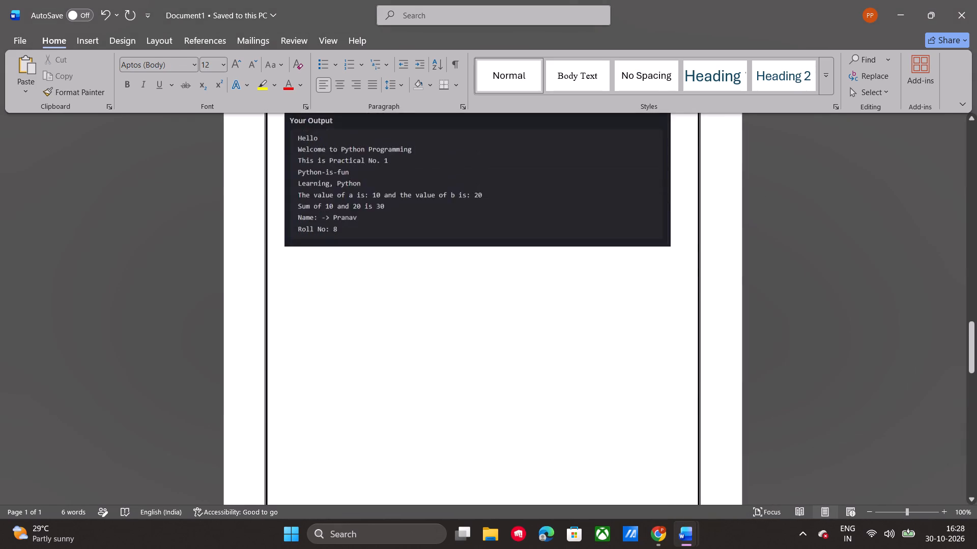
{"action": "scroll", "coordinate": [538, 282], "scroll_direction": "up", "scroll_amount": 6}
{"action": "scroll", "coordinate": [538, 282], "scroll_direction": "down", "scroll_amount": 1}
{"action": "scroll", "coordinate": [538, 282], "scroll_direction": "up", "scroll_amount": 20}
{"action": "scroll", "coordinate": [538, 282], "scroll_direction": "down", "scroll_amount": 1}
{"action": "scroll", "coordinate": [538, 282], "scroll_direction": "up", "scroll_amount": 1}
{"action": "scroll", "coordinate": [538, 282], "scroll_direction": "down", "scroll_amount": 1}
{"action": "scroll", "coordinate": [538, 282], "scroll_direction": "up", "scroll_amount": 19}
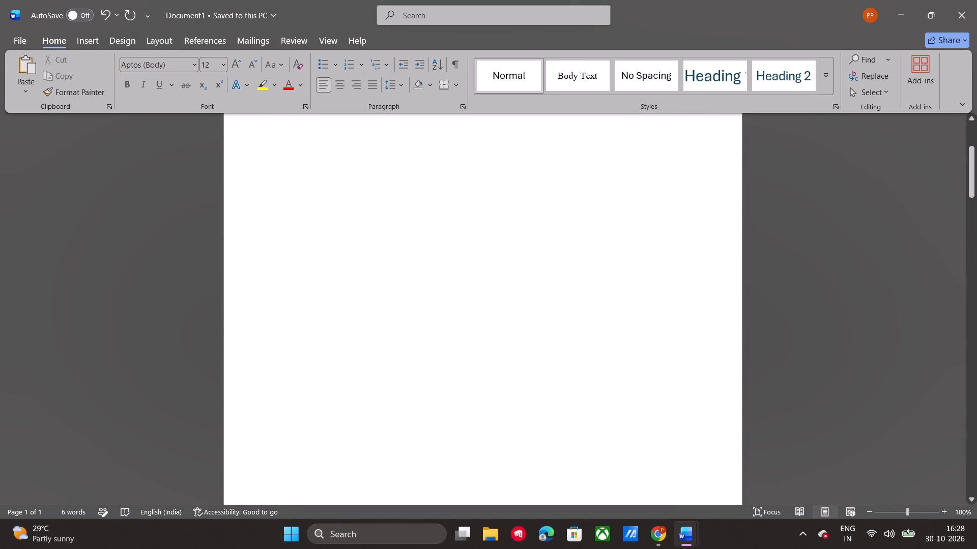
{"action": "scroll", "coordinate": [538, 282], "scroll_direction": "up", "scroll_amount": 14}
{"action": "scroll", "coordinate": [396, 255], "scroll_direction": "down", "scroll_amount": 12}
{"action": "scroll", "coordinate": [438, 329], "scroll_direction": "up", "scroll_amount": 1}
{"action": "scroll", "coordinate": [438, 331], "scroll_direction": "down", "scroll_amount": 5}
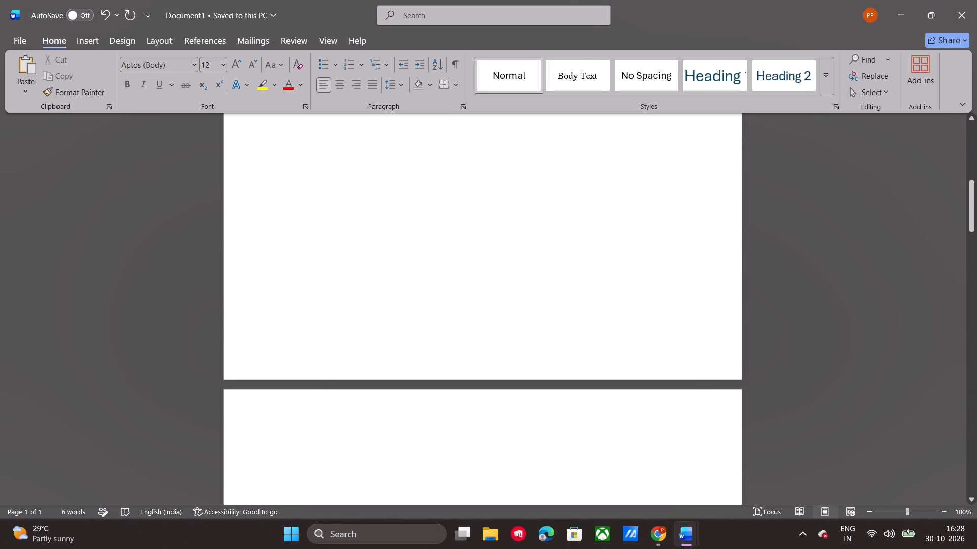
{"action": "scroll", "coordinate": [444, 362], "scroll_direction": "down", "scroll_amount": 5}
{"action": "scroll", "coordinate": [455, 409], "scroll_direction": "up", "scroll_amount": 3}
{"action": "scroll", "coordinate": [455, 409], "scroll_direction": "down", "scroll_amount": 8}
{"action": "scroll", "coordinate": [452, 409], "scroll_direction": "up", "scroll_amount": 1}
{"action": "scroll", "coordinate": [452, 409], "scroll_direction": "down", "scroll_amount": 3}
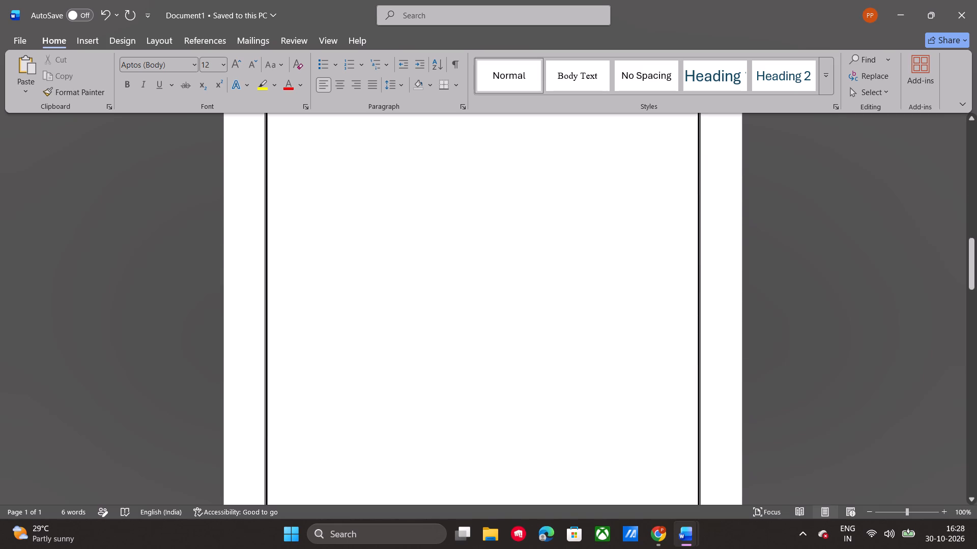
{"action": "scroll", "coordinate": [450, 410], "scroll_direction": "down", "scroll_amount": 13}
{"action": "scroll", "coordinate": [450, 413], "scroll_direction": "up", "scroll_amount": 20}
{"action": "scroll", "coordinate": [450, 413], "scroll_direction": "up", "scroll_amount": 3}
{"action": "scroll", "coordinate": [450, 413], "scroll_direction": "down", "scroll_amount": 2}
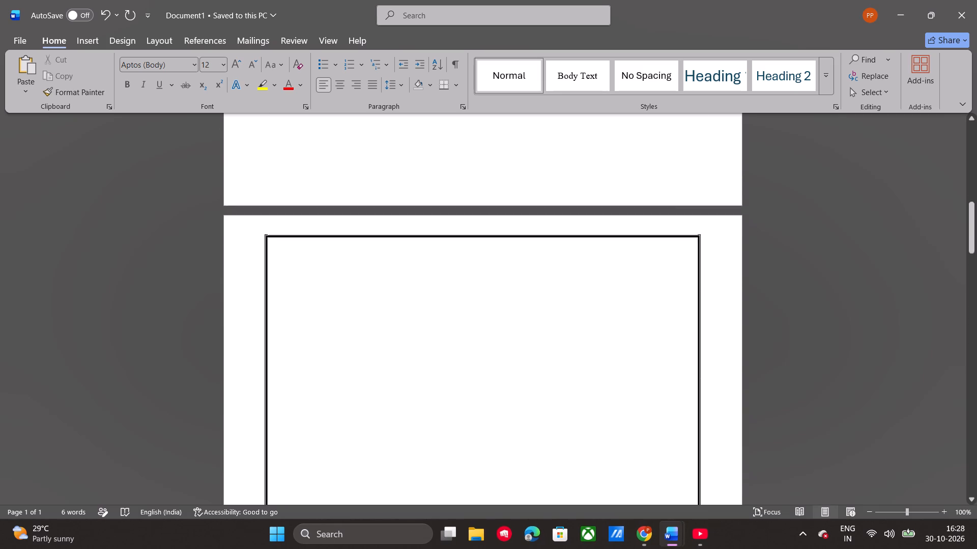
{"action": "scroll", "coordinate": [450, 413], "scroll_direction": "down", "scroll_amount": 12}
{"action": "scroll", "coordinate": [450, 413], "scroll_direction": "up", "scroll_amount": 1}
{"action": "scroll", "coordinate": [450, 413], "scroll_direction": "down", "scroll_amount": 1}
{"action": "scroll", "coordinate": [450, 413], "scroll_direction": "up", "scroll_amount": 1}
{"action": "scroll", "coordinate": [450, 413], "scroll_direction": "down", "scroll_amount": 2}
{"action": "scroll", "coordinate": [450, 413], "scroll_direction": "down", "scroll_amount": 20}
{"action": "scroll", "coordinate": [450, 413], "scroll_direction": "down", "scroll_amount": 6}
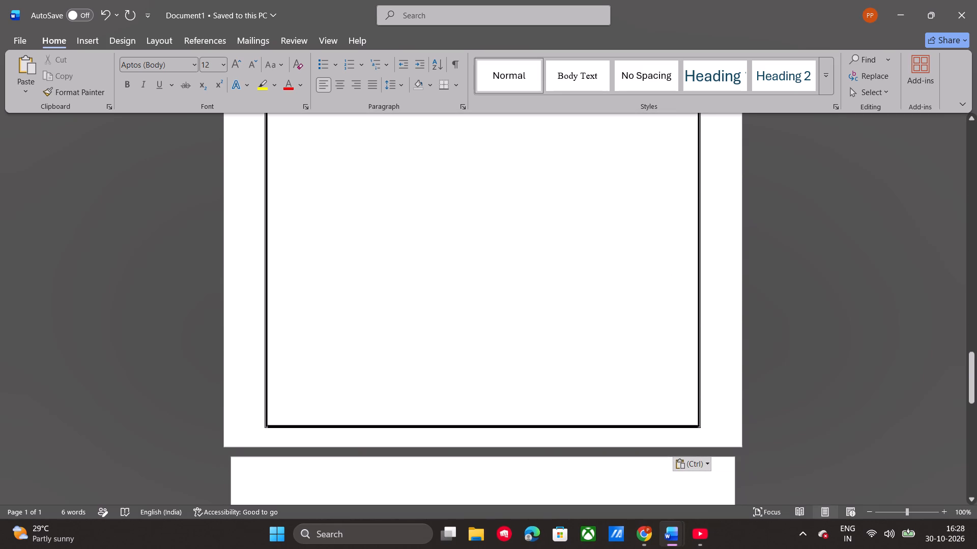
{"action": "scroll", "coordinate": [450, 413], "scroll_direction": "down", "scroll_amount": 3}
{"action": "scroll", "coordinate": [450, 413], "scroll_direction": "up", "scroll_amount": 9}
{"action": "scroll", "coordinate": [450, 413], "scroll_direction": "down", "scroll_amount": 1}
{"action": "scroll", "coordinate": [450, 413], "scroll_direction": "up", "scroll_amount": 15}
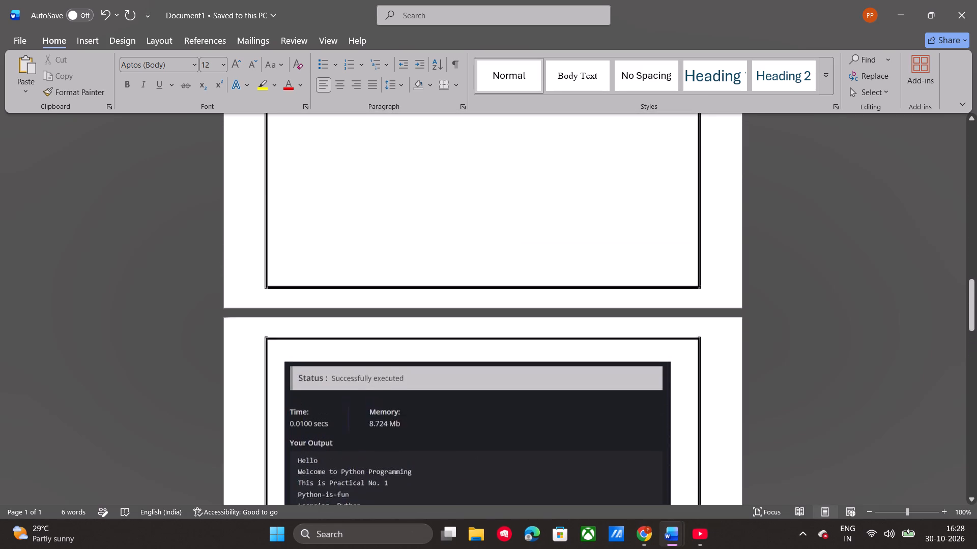
{"action": "scroll", "coordinate": [443, 413], "scroll_direction": "up", "scroll_amount": 19}
{"action": "scroll", "coordinate": [442, 414], "scroll_direction": "down", "scroll_amount": 1}
{"action": "scroll", "coordinate": [442, 414], "scroll_direction": "up", "scroll_amount": 2}
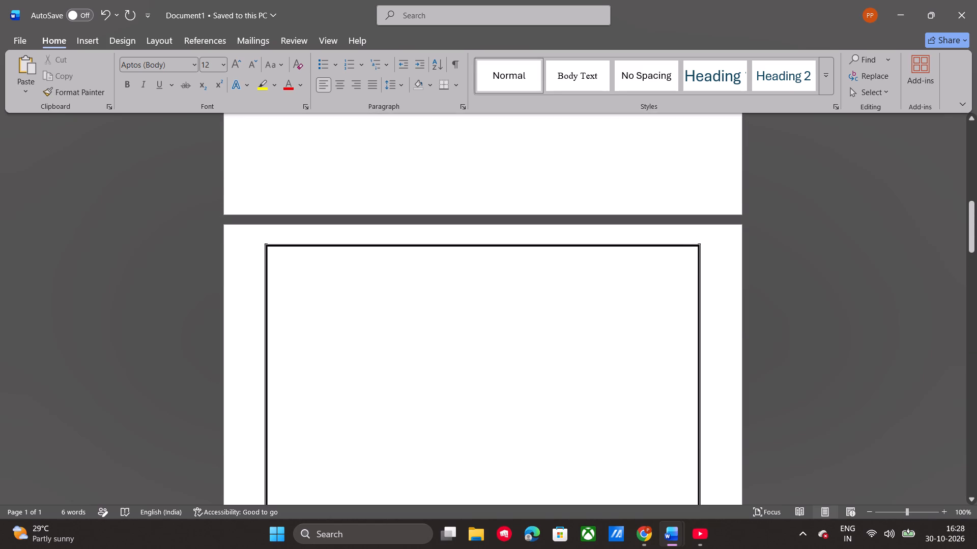
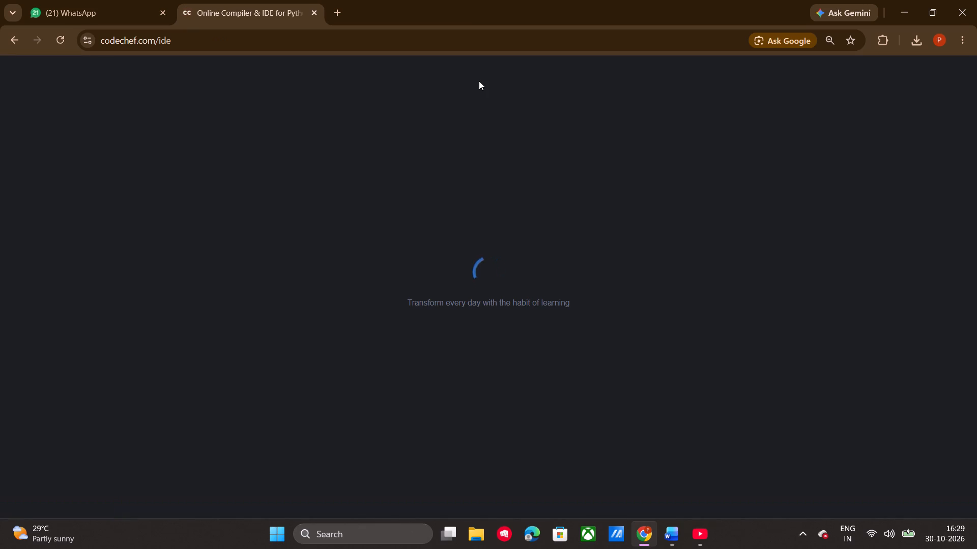
Open the choice of programming languages for the code editor in the CodeChef online compiler.
{"action": "left_click", "coordinate": [72, 146]}
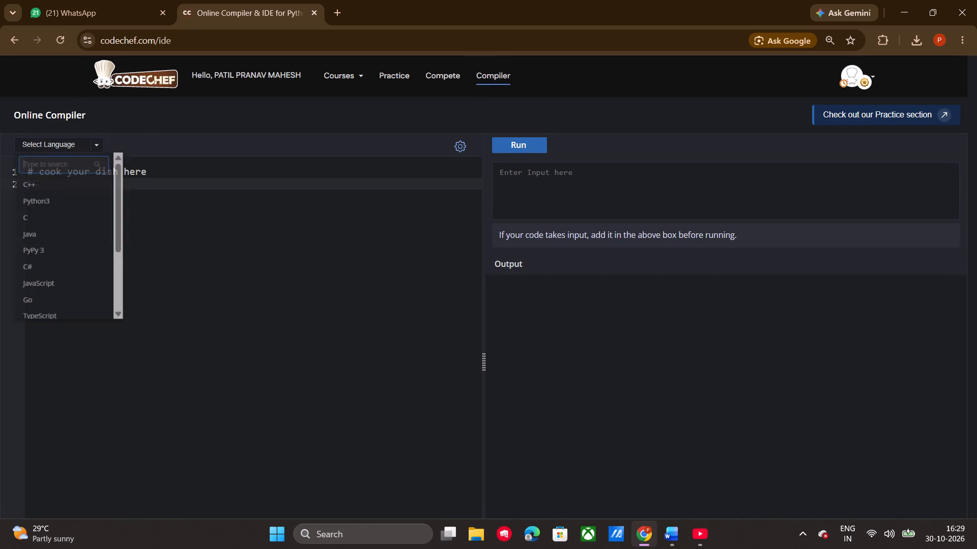
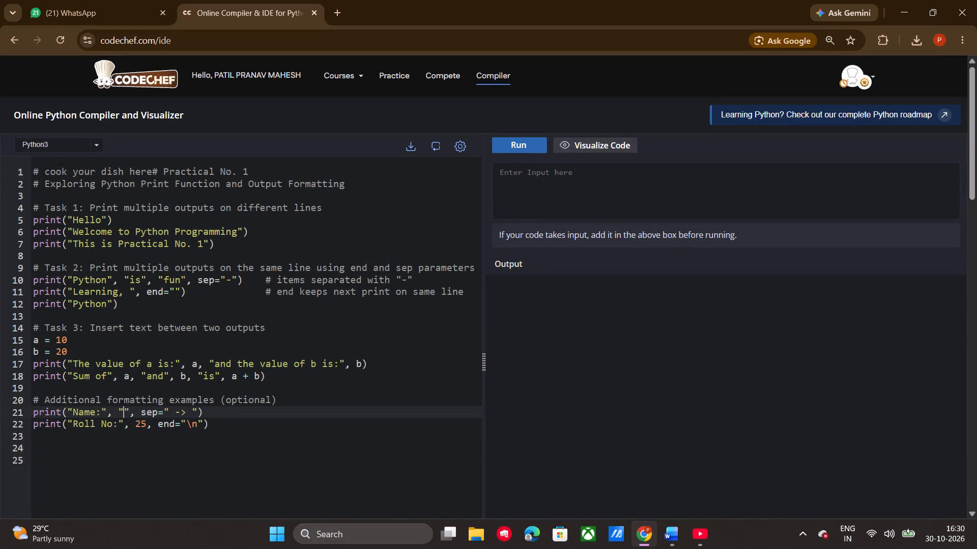
Fill in the student's first name on line 21 of the code and set the roll number on line 22 to 8.
{"action": "type", "text": "Pranav"}
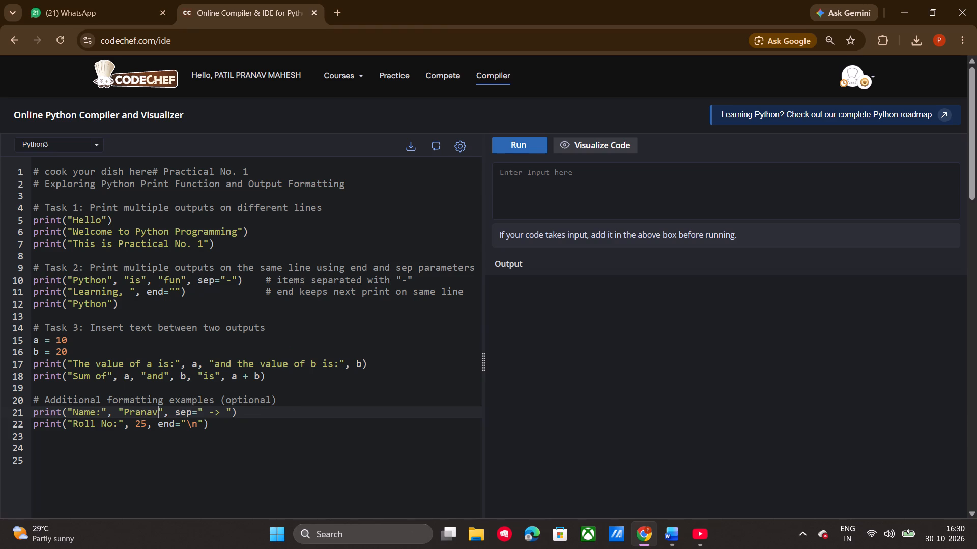
{"action": "left_click", "coordinate": [147, 421]}
{"action": "key", "text": "BackSpace"}
{"action": "key", "text": "BackSpace"}
{"action": "type", "text": "08"}
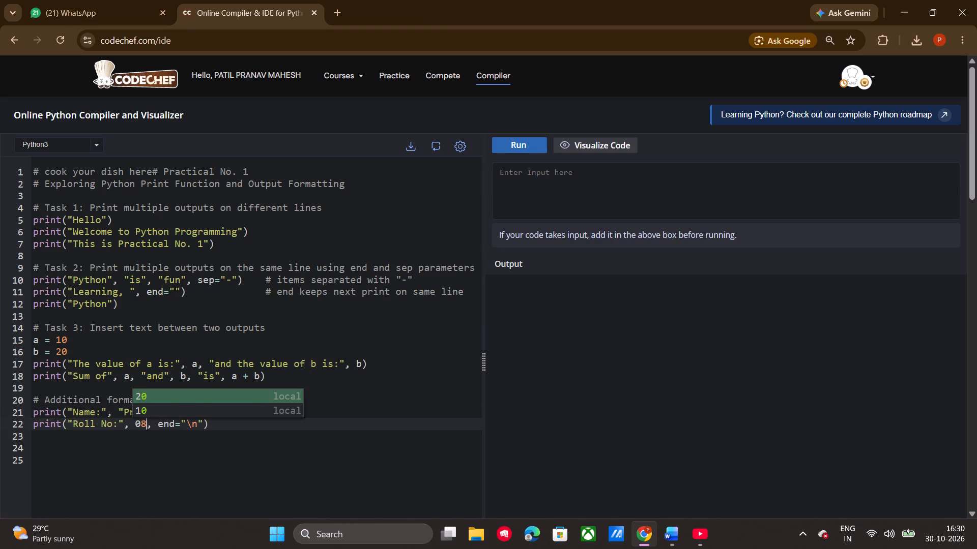
{"action": "key", "text": "BackSpace"}
{"action": "key", "text": "BackSpace"}
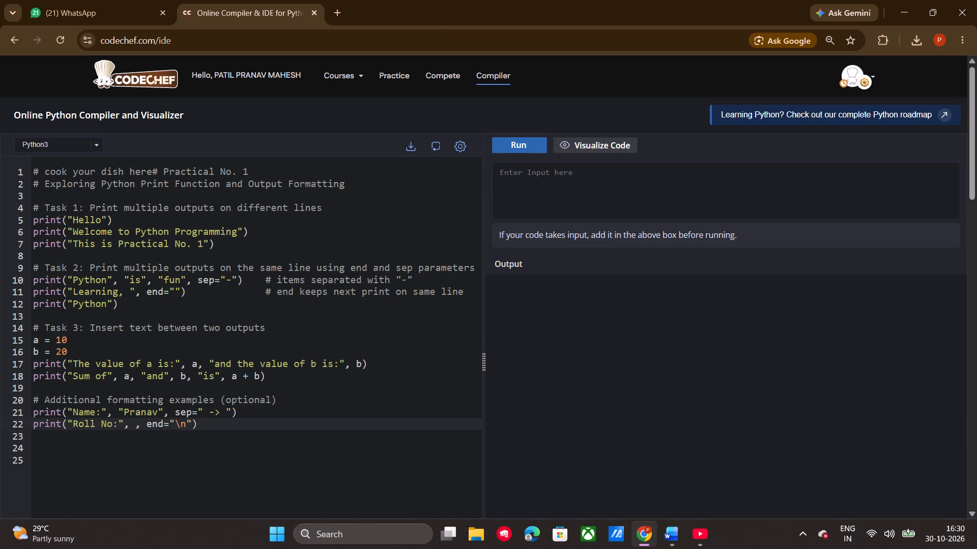
{"action": "key", "text": "8"}
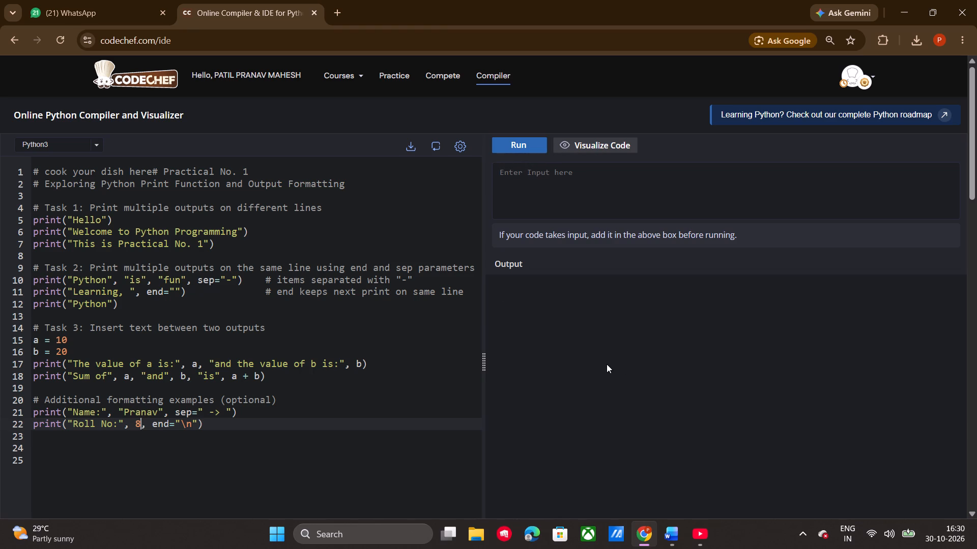
Take a window-mode screenshot of the online Python compiler page showing the Practical No. 1 code.
{"action": "key", "text": "shift+super+s"}
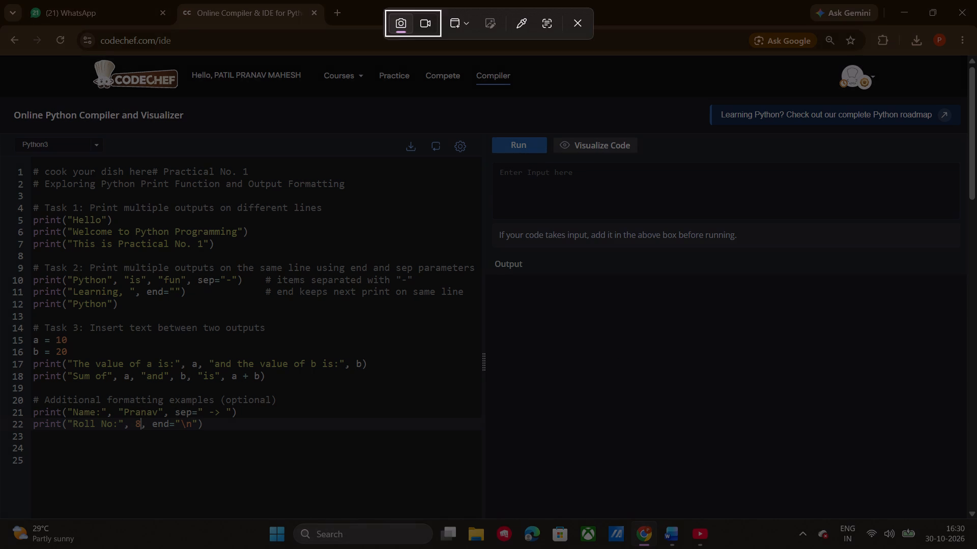
{"action": "left_click", "coordinate": [458, 24]}
{"action": "left_click", "coordinate": [455, 22]}
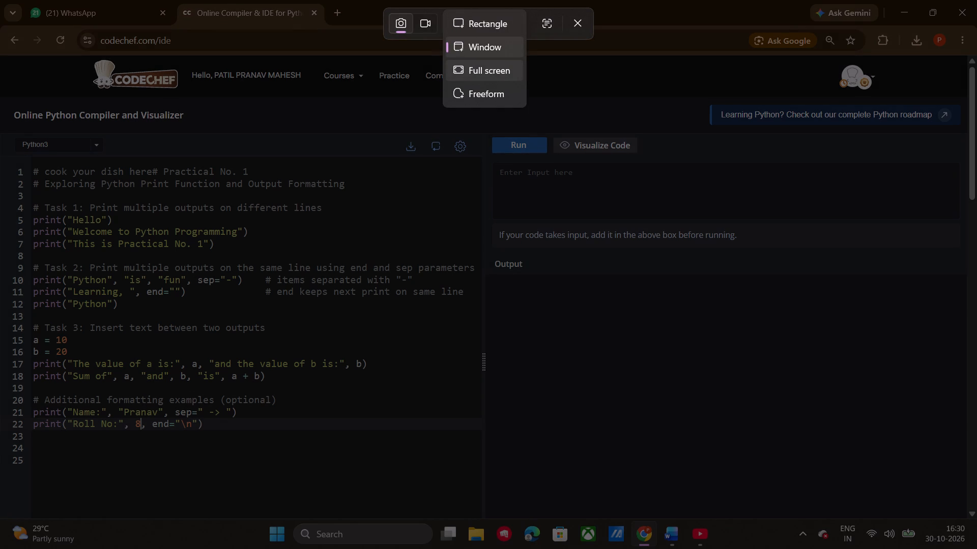
{"action": "left_click", "coordinate": [476, 49]}
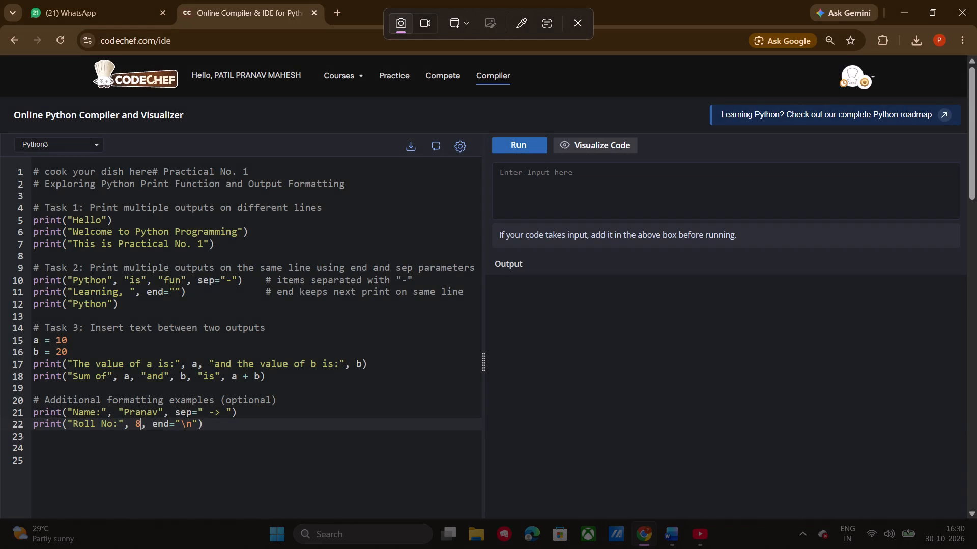
{"action": "left_click_drag", "start_coordinate": [0, 84], "coordinate": [447, 487]}
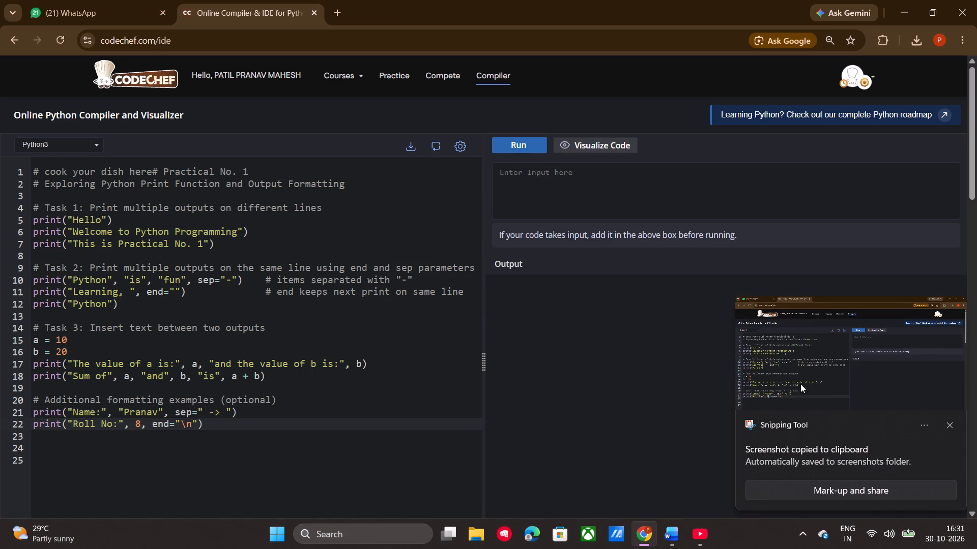
Crop the screenshot to only the code editor, from the Python3 language bar down to line 23.
{"action": "left_click", "coordinate": [837, 374]}
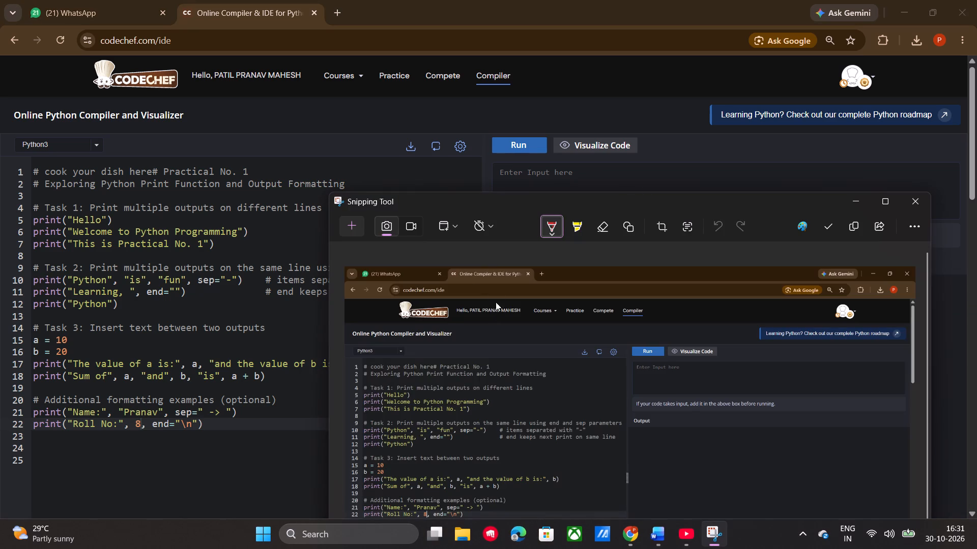
{"action": "left_click", "coordinate": [660, 225]}
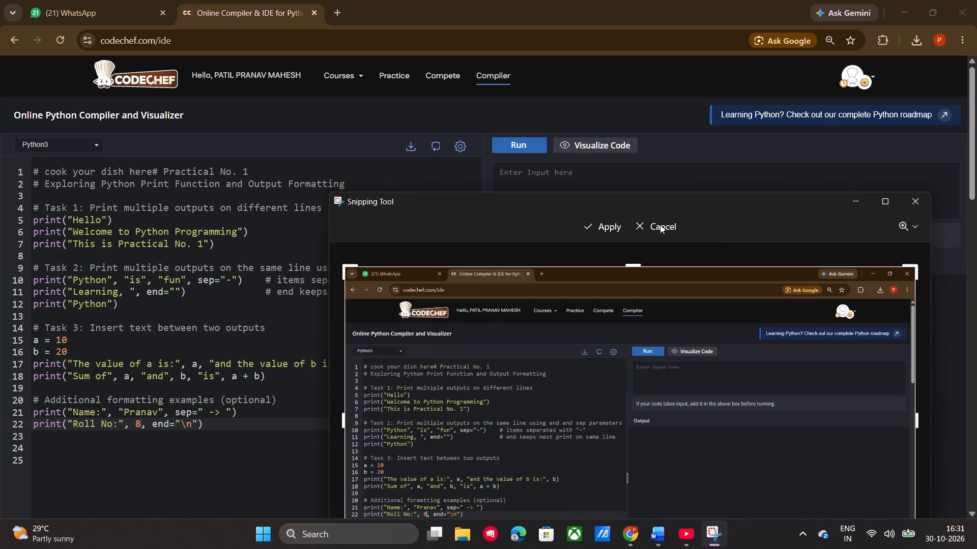
{"action": "left_click", "coordinate": [879, 194]}
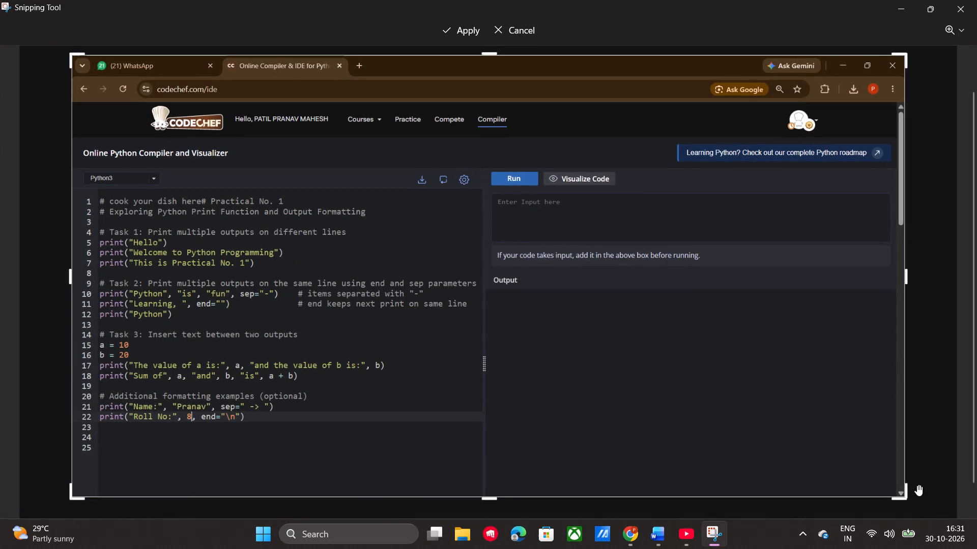
{"action": "left_click_drag", "start_coordinate": [902, 479], "coordinate": [731, 484]}
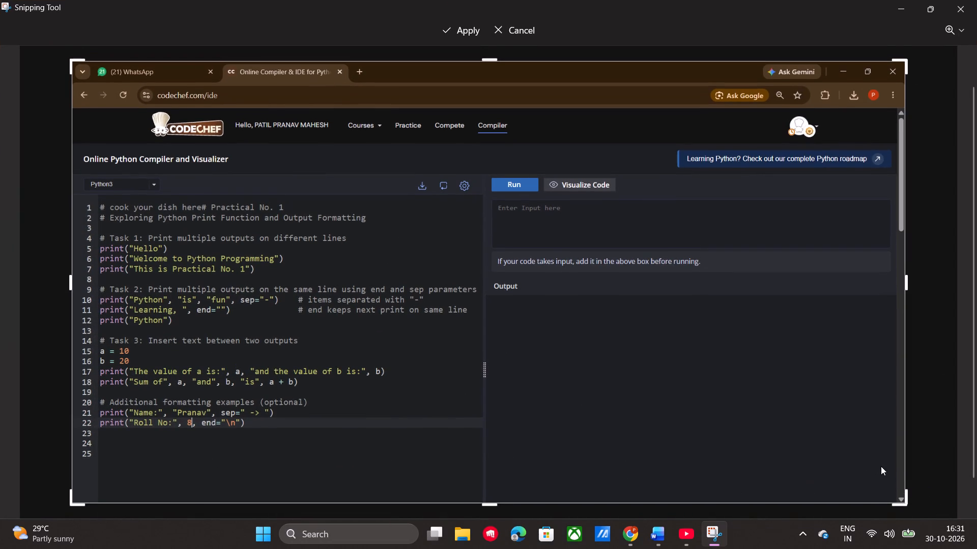
{"action": "left_click_drag", "start_coordinate": [905, 484], "coordinate": [867, 495]}
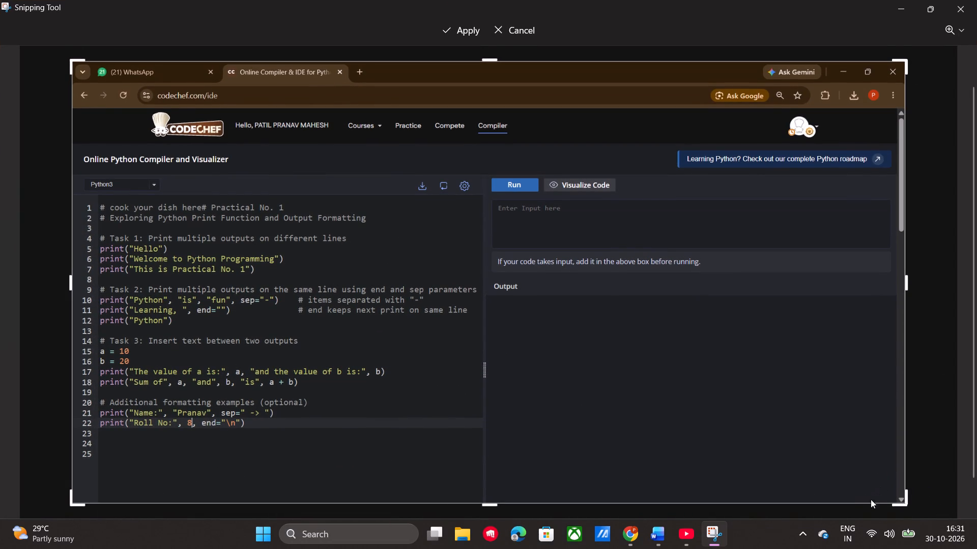
{"action": "left_click_drag", "start_coordinate": [903, 500], "coordinate": [461, 510]}
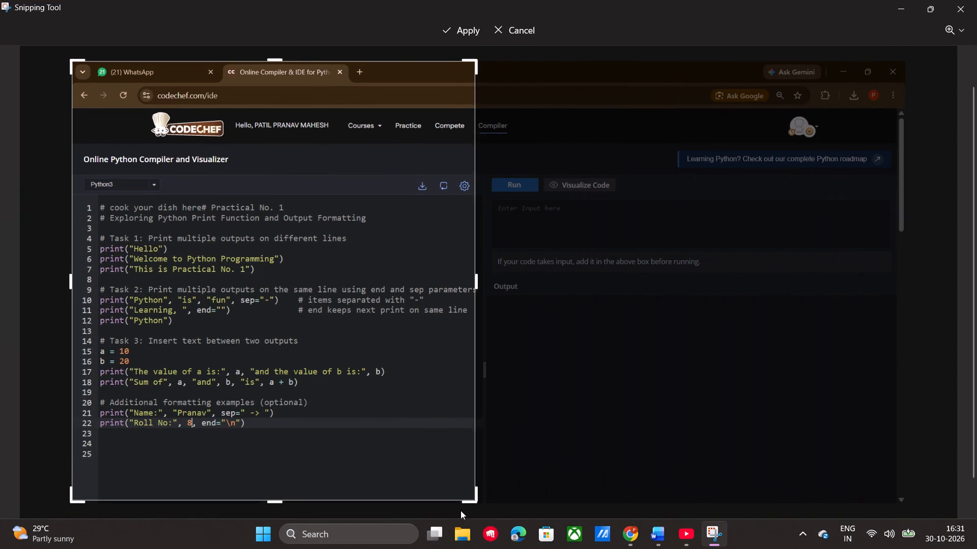
{"action": "left_click_drag", "start_coordinate": [461, 510], "coordinate": [482, 451]}
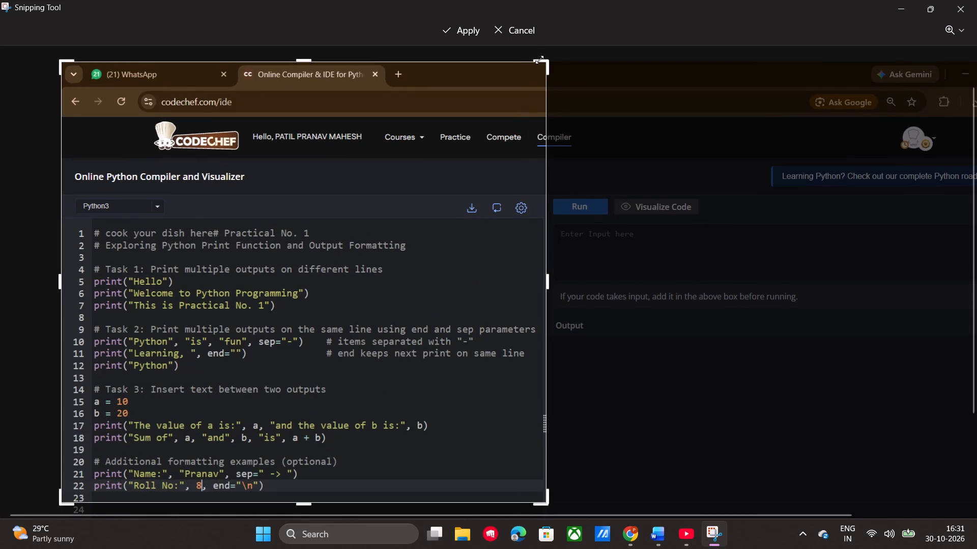
{"action": "left_click_drag", "start_coordinate": [539, 59], "coordinate": [536, 156]}
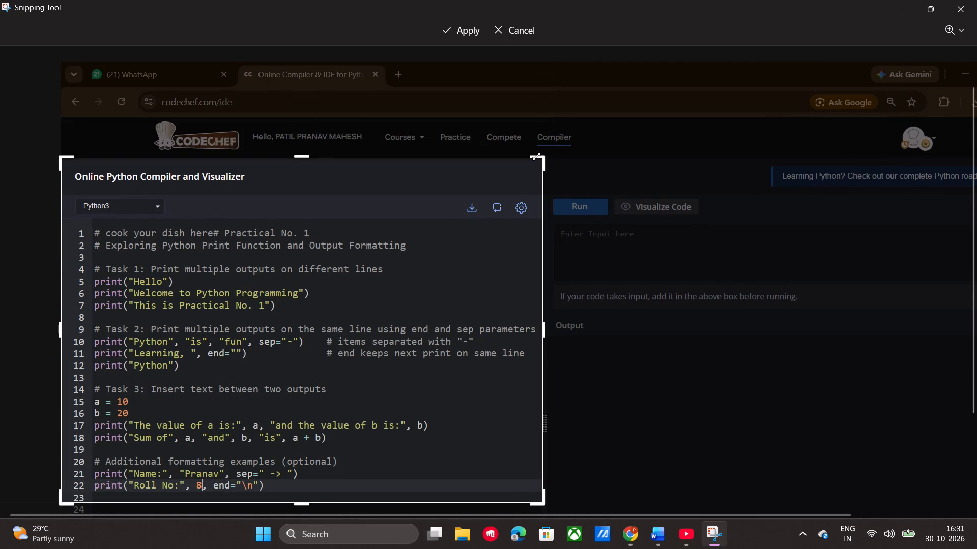
{"action": "left_click_drag", "start_coordinate": [536, 156], "coordinate": [538, 193]}
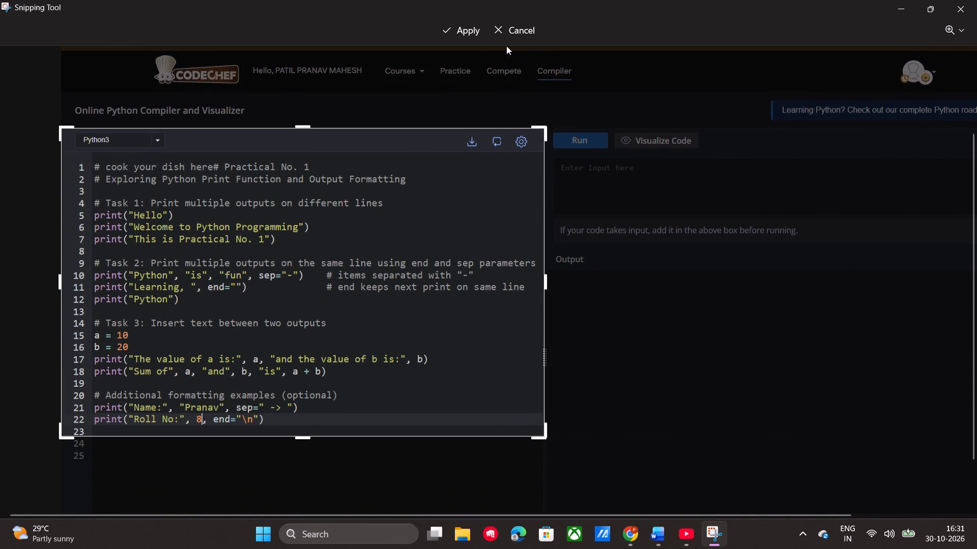
{"action": "left_click", "coordinate": [468, 34]}
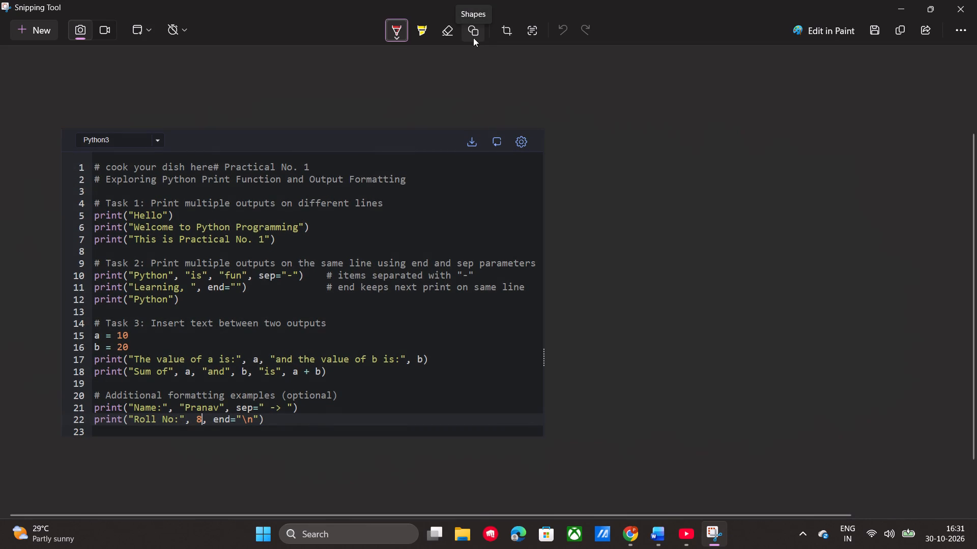
{"action": "left_click", "coordinate": [867, 33]}
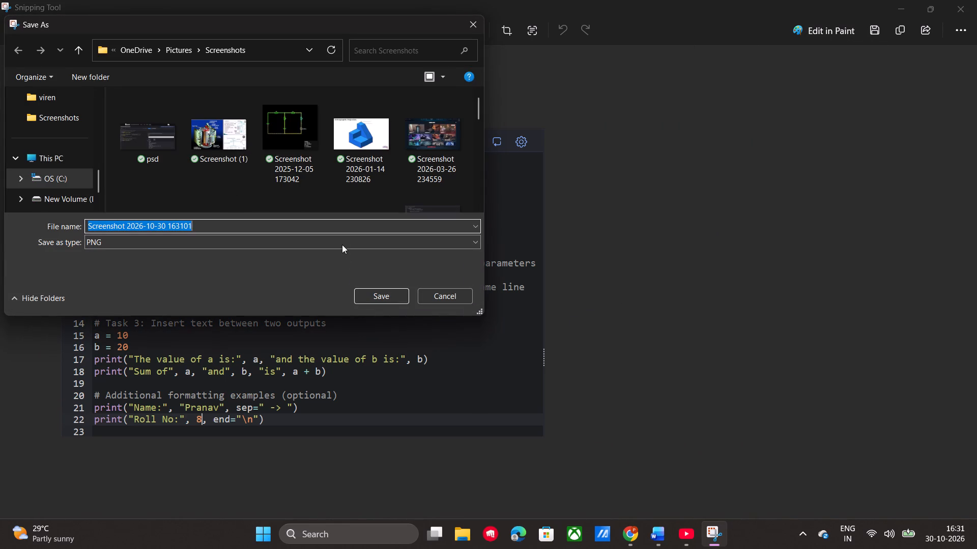
{"action": "left_click", "coordinate": [382, 295]}
{"action": "left_click", "coordinate": [525, 261]}
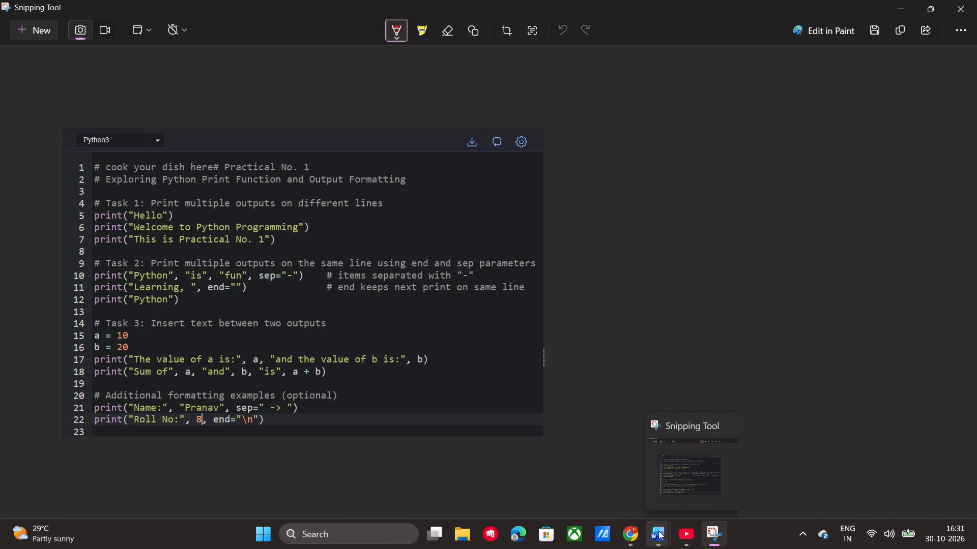
{"action": "left_click", "coordinate": [658, 531]}
{"action": "left_click", "coordinate": [648, 460]}
{"action": "scroll", "coordinate": [495, 324], "scroll_direction": "up", "scroll_amount": 18}
{"action": "scroll", "coordinate": [496, 322], "scroll_direction": "down", "scroll_amount": 1}
{"action": "scroll", "coordinate": [496, 322], "scroll_direction": "up", "scroll_amount": 1}
{"action": "scroll", "coordinate": [496, 322], "scroll_direction": "down", "scroll_amount": 1}
{"action": "scroll", "coordinate": [496, 322], "scroll_direction": "up", "scroll_amount": 2}
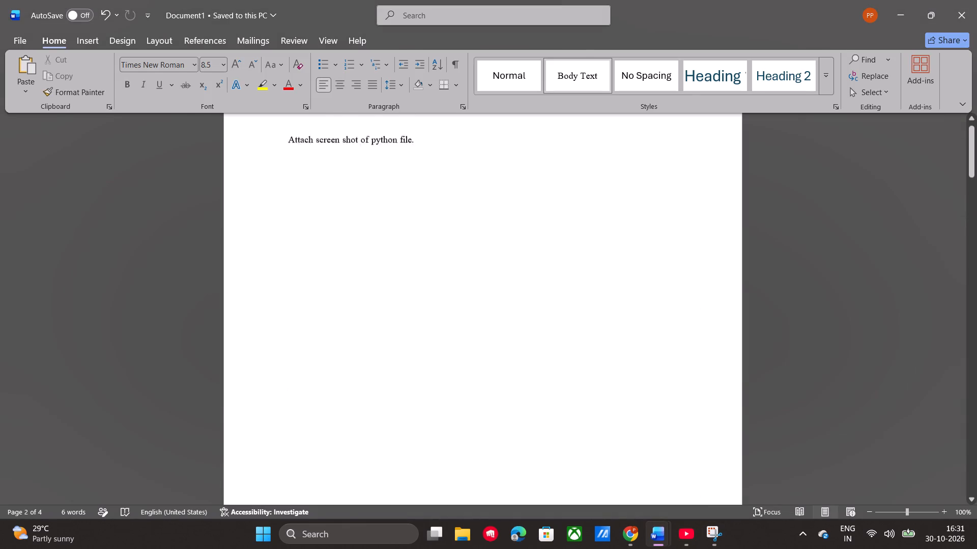
{"action": "scroll", "coordinate": [496, 322], "scroll_direction": "up", "scroll_amount": 10}
{"action": "scroll", "coordinate": [496, 321], "scroll_direction": "down", "scroll_amount": 14}
{"action": "scroll", "coordinate": [503, 328], "scroll_direction": "up", "scroll_amount": 1}
{"action": "scroll", "coordinate": [503, 328], "scroll_direction": "down", "scroll_amount": 7}
{"action": "left_click", "coordinate": [335, 314]}
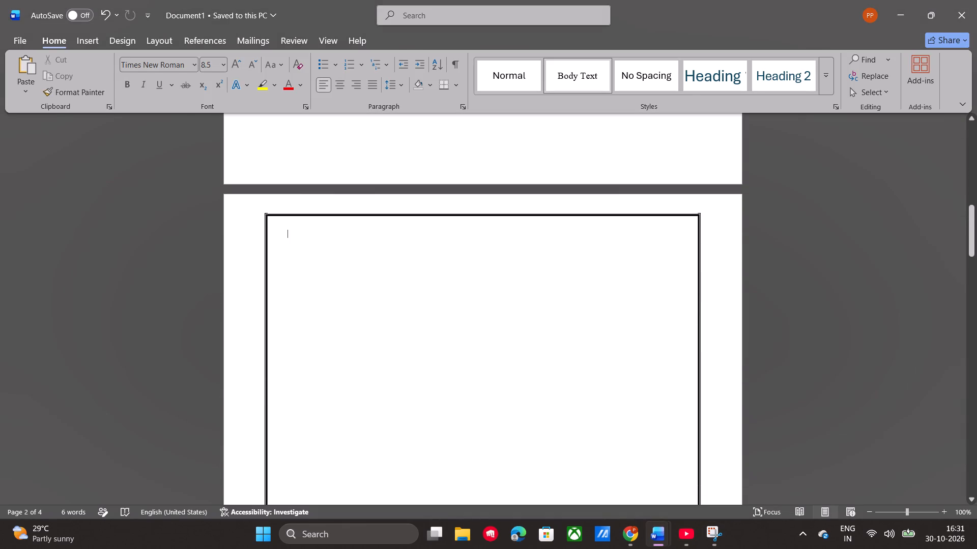
{"action": "left_click", "coordinate": [100, 40]}
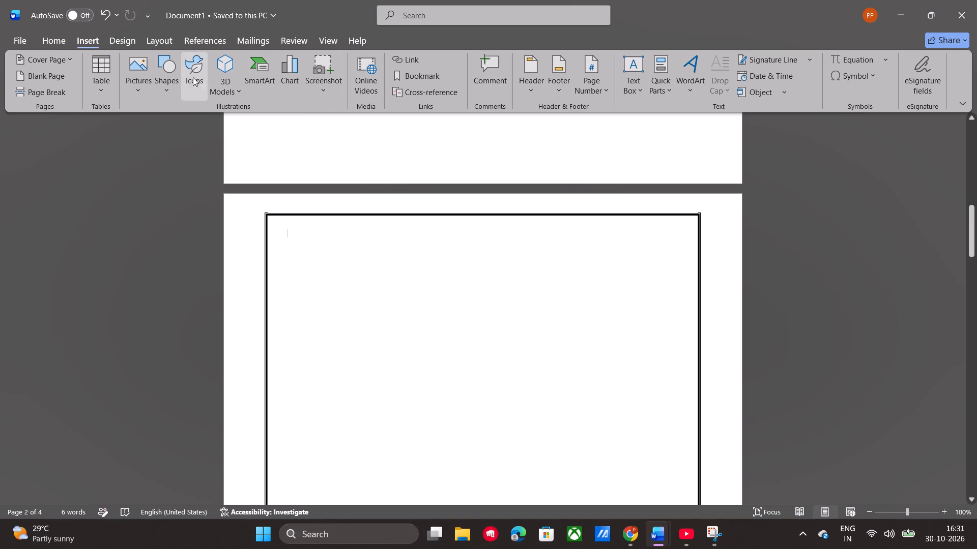
{"action": "left_click", "coordinate": [146, 68]}
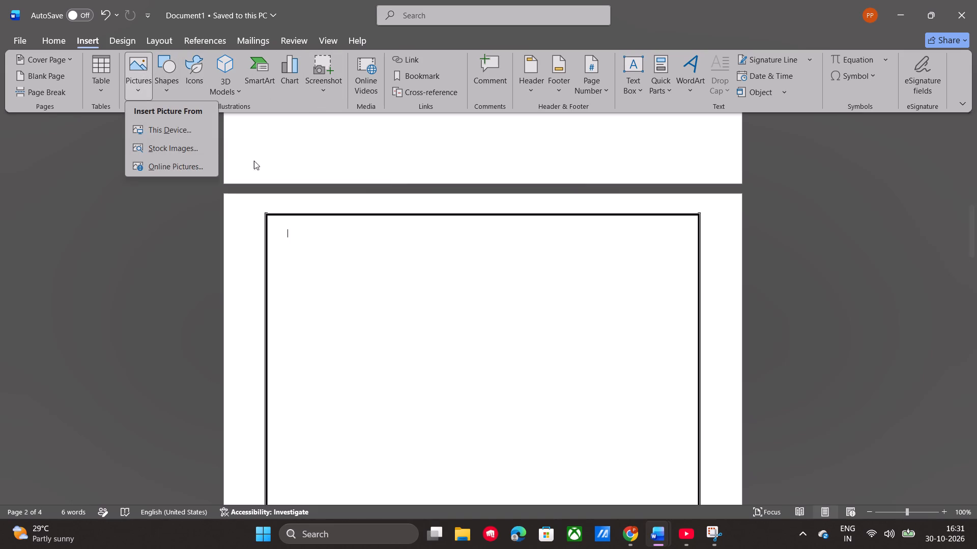
{"action": "left_click", "coordinate": [189, 137]}
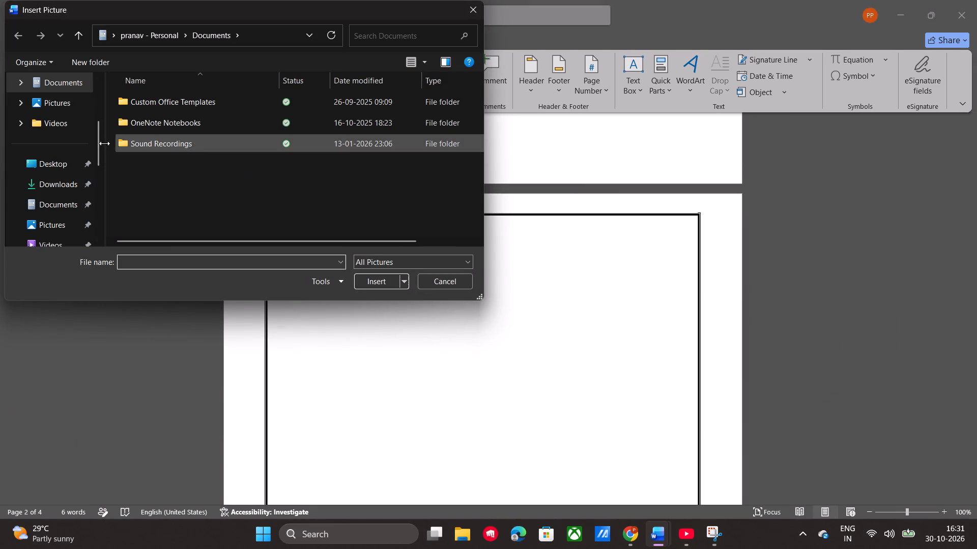
{"action": "scroll", "coordinate": [60, 109], "scroll_direction": "up", "scroll_amount": 5}
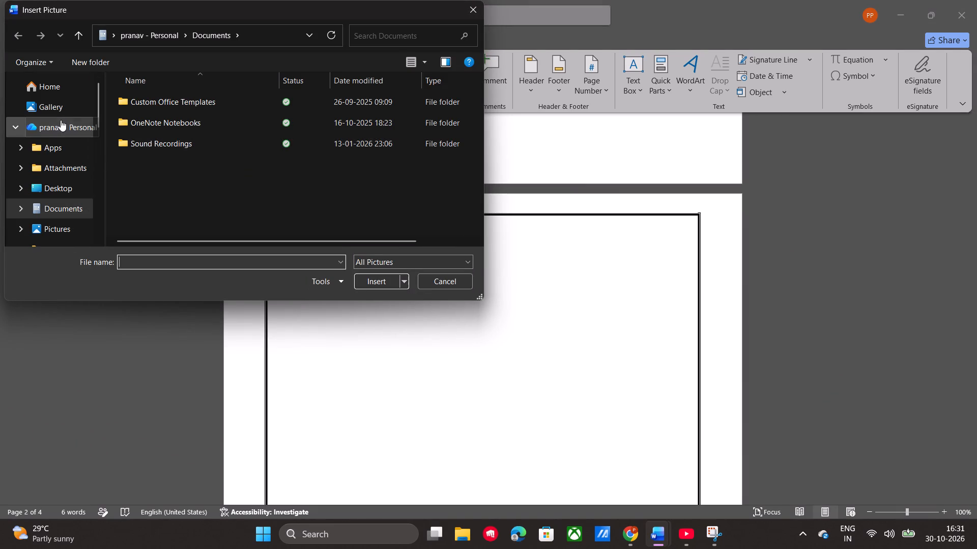
{"action": "left_click", "coordinate": [60, 100]}
{"action": "left_click", "coordinate": [138, 120]}
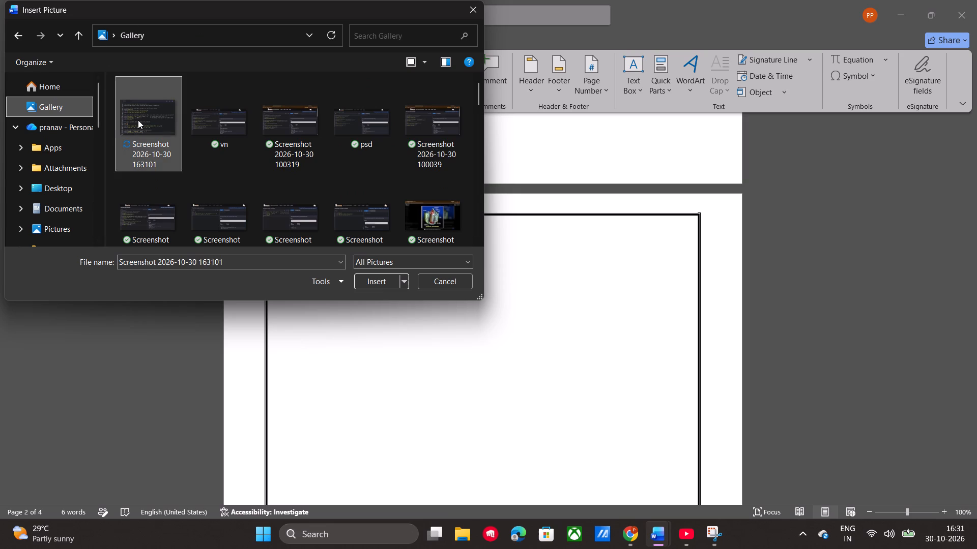
{"action": "left_click", "coordinate": [383, 282]}
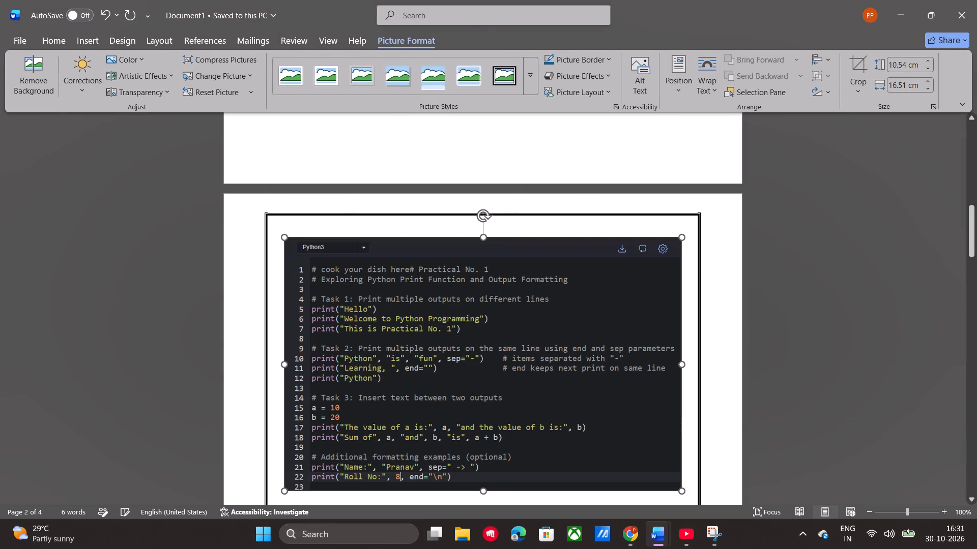
{"action": "left_click", "coordinate": [721, 329]}
Look through Document1's pages, examining the inserted code picture, the output screenshot page and the blank pages.
{"action": "scroll", "coordinate": [721, 329], "scroll_direction": "down", "scroll_amount": 6}
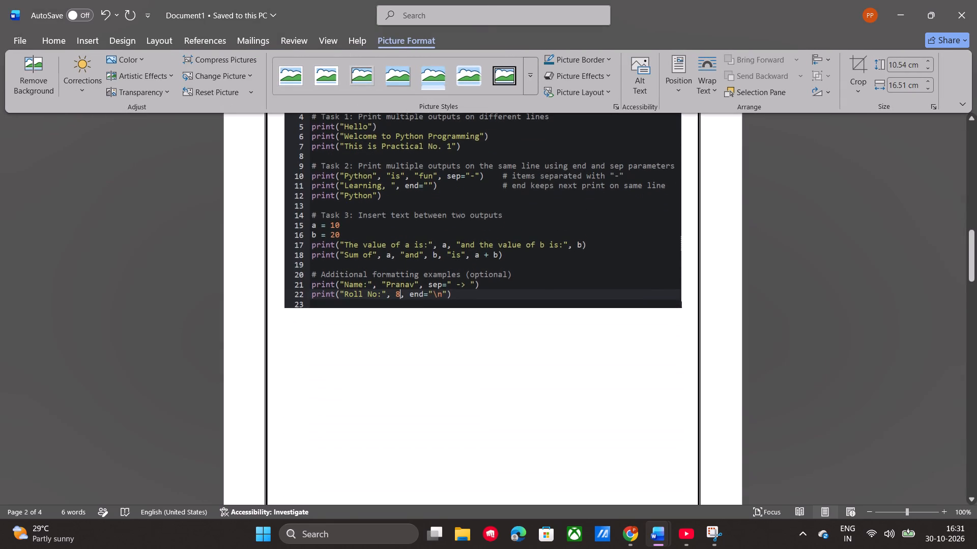
{"action": "scroll", "coordinate": [715, 327], "scroll_direction": "down", "scroll_amount": 20}
{"action": "scroll", "coordinate": [715, 327], "scroll_direction": "down", "scroll_amount": 12}
{"action": "scroll", "coordinate": [714, 328], "scroll_direction": "up", "scroll_amount": 1}
{"action": "scroll", "coordinate": [714, 328], "scroll_direction": "down", "scroll_amount": 7}
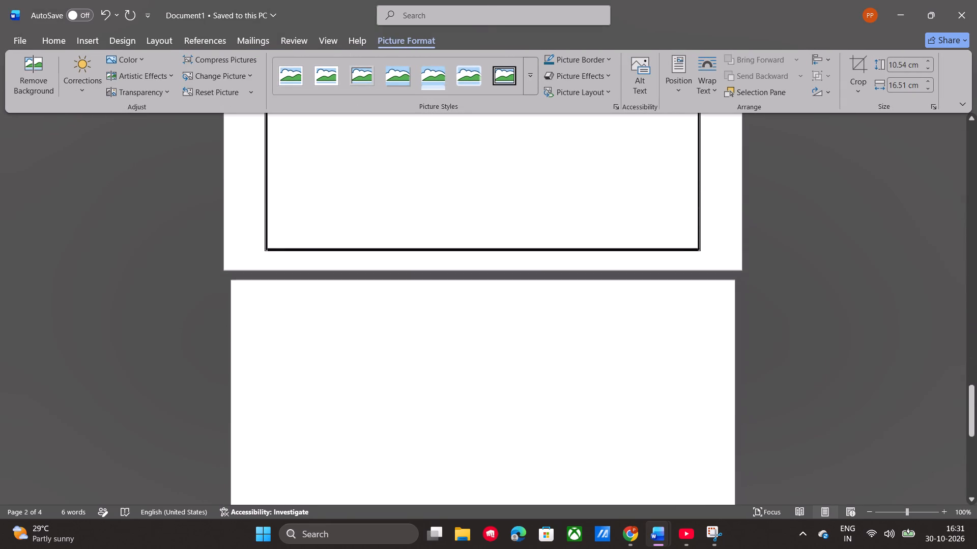
{"action": "scroll", "coordinate": [714, 328], "scroll_direction": "down", "scroll_amount": 10}
{"action": "scroll", "coordinate": [713, 326], "scroll_direction": "up", "scroll_amount": 20}
{"action": "scroll", "coordinate": [713, 326], "scroll_direction": "up", "scroll_amount": 11}
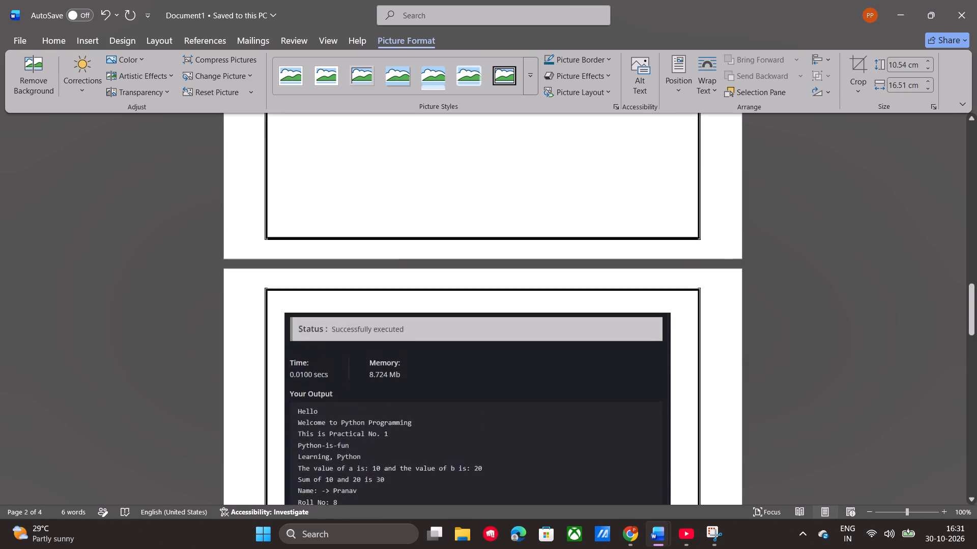
{"action": "scroll", "coordinate": [713, 326], "scroll_direction": "up", "scroll_amount": 20}
{"action": "scroll", "coordinate": [713, 326], "scroll_direction": "up", "scroll_amount": 20}
{"action": "scroll", "coordinate": [713, 326], "scroll_direction": "up", "scroll_amount": 4}
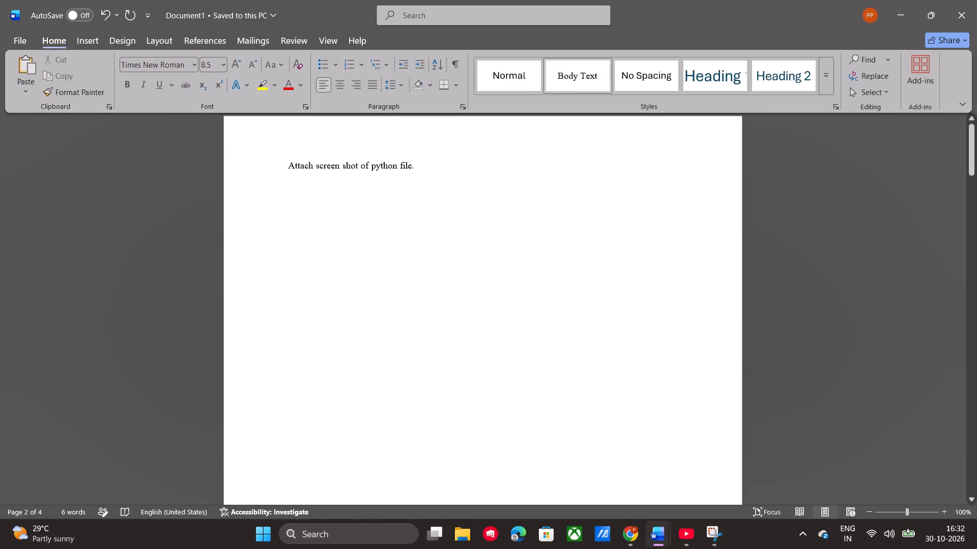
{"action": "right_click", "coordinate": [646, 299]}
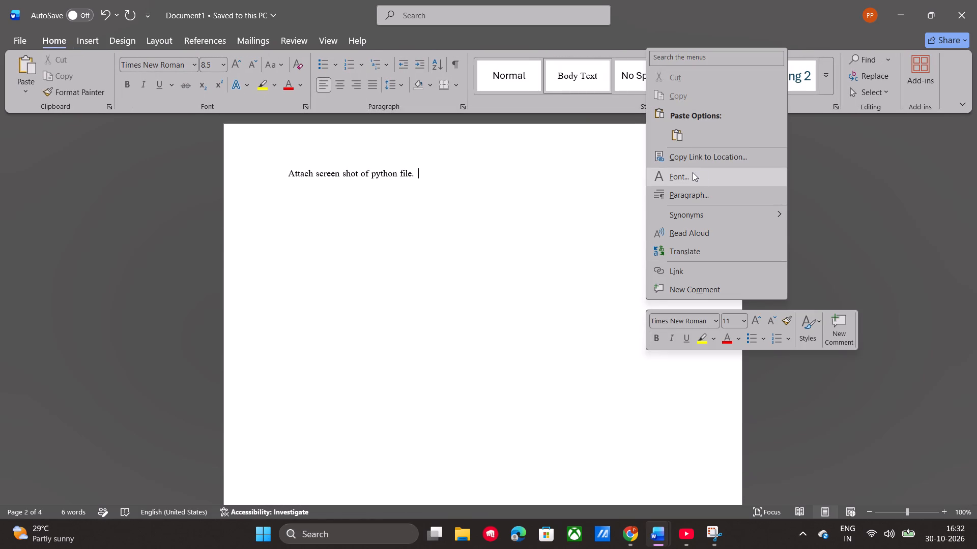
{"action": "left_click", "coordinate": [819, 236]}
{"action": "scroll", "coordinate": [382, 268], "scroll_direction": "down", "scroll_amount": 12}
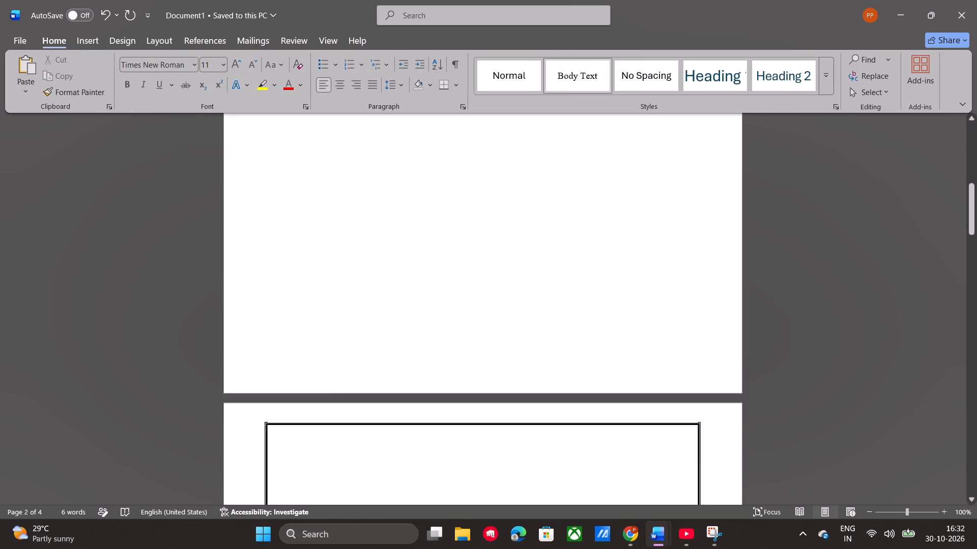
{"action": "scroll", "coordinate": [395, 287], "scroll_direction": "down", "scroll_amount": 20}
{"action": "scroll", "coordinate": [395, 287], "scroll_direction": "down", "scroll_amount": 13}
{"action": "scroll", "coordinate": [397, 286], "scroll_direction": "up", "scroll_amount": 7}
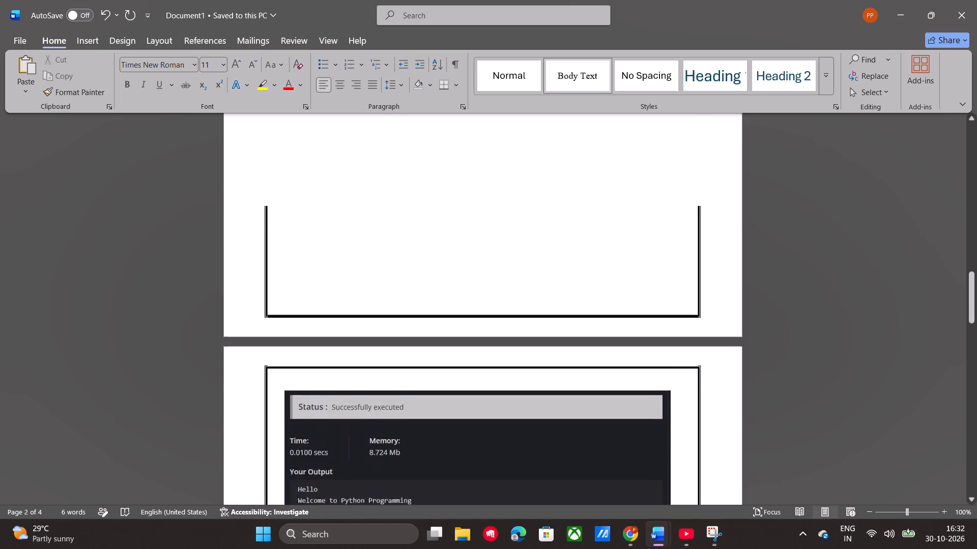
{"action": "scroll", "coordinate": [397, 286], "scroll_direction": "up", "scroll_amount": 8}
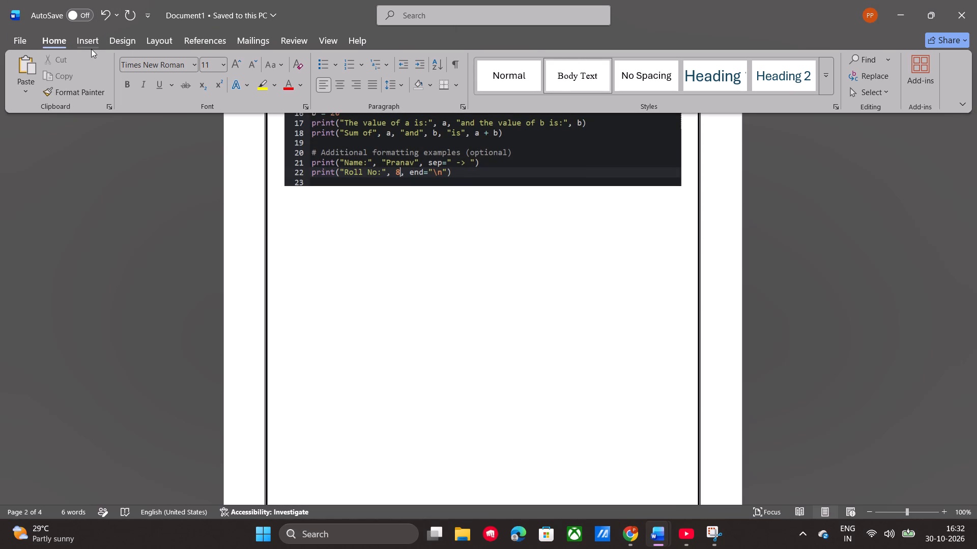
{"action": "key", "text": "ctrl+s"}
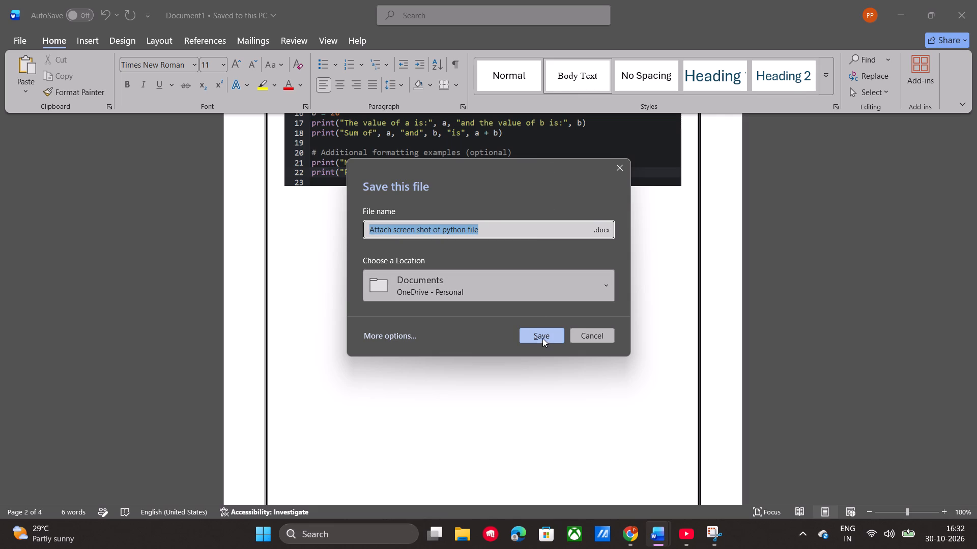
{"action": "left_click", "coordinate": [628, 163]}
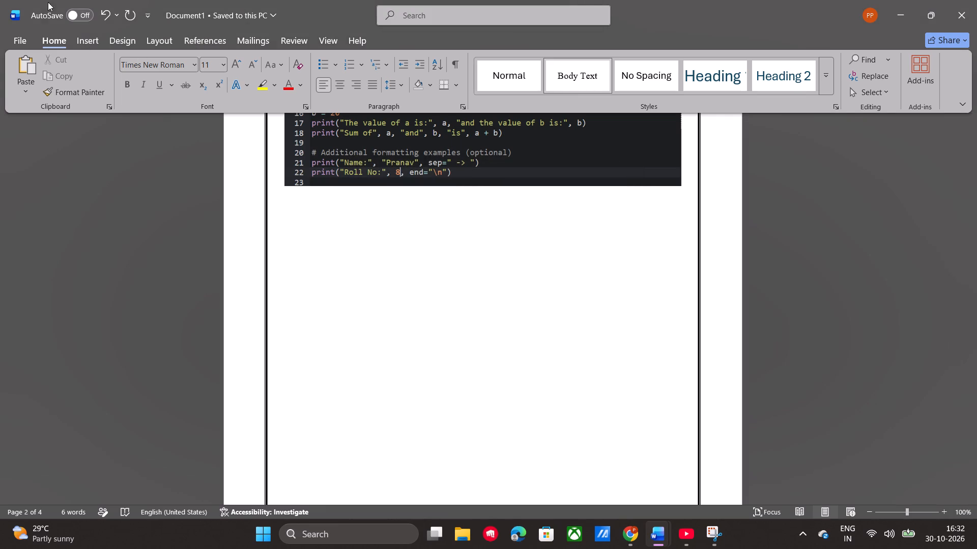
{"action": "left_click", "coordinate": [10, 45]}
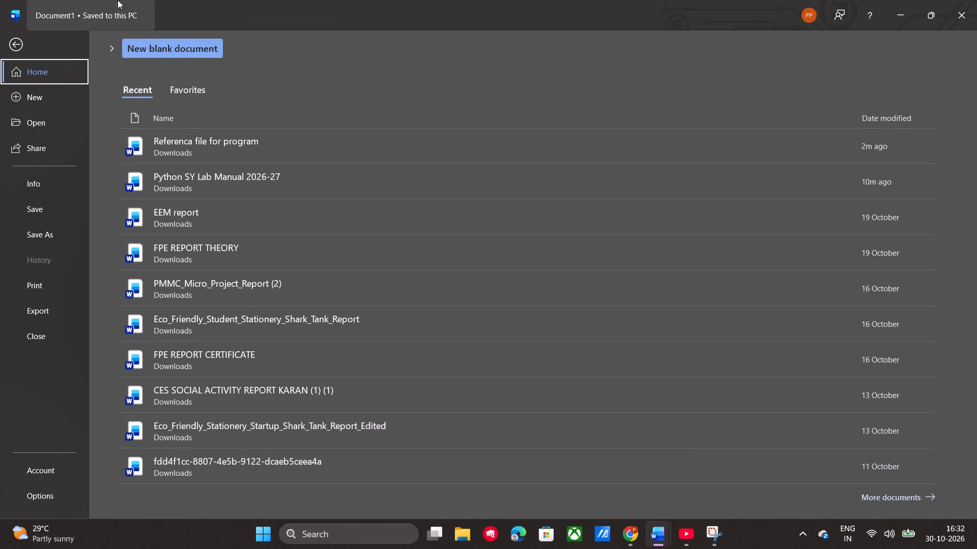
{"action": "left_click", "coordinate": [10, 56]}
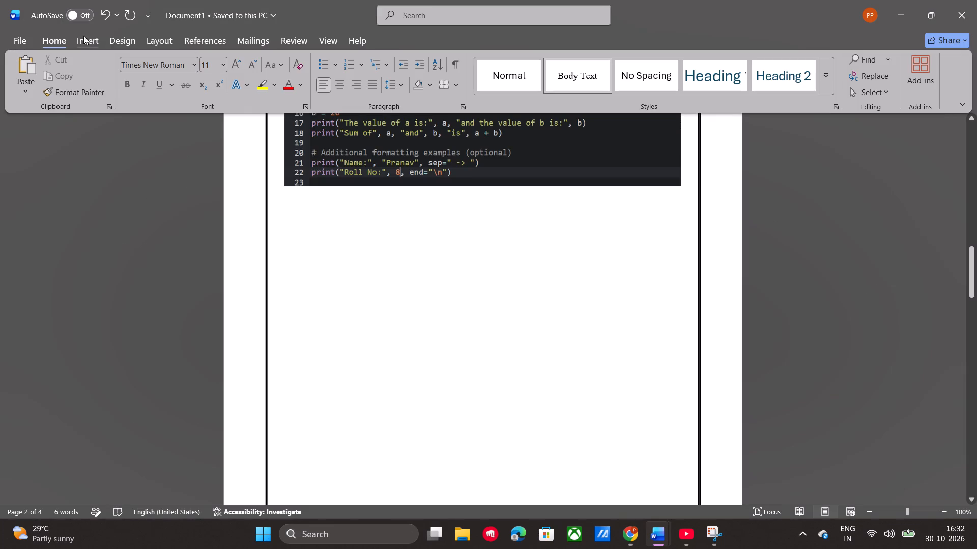
Review Document1's pages from the opening text line through the bordered code picture page to the output screenshot page.
{"action": "scroll", "coordinate": [357, 248], "scroll_direction": "up", "scroll_amount": 18}
{"action": "scroll", "coordinate": [347, 221], "scroll_direction": "up", "scroll_amount": 10}
{"action": "scroll", "coordinate": [346, 222], "scroll_direction": "down", "scroll_amount": 1}
{"action": "scroll", "coordinate": [346, 222], "scroll_direction": "up", "scroll_amount": 5}
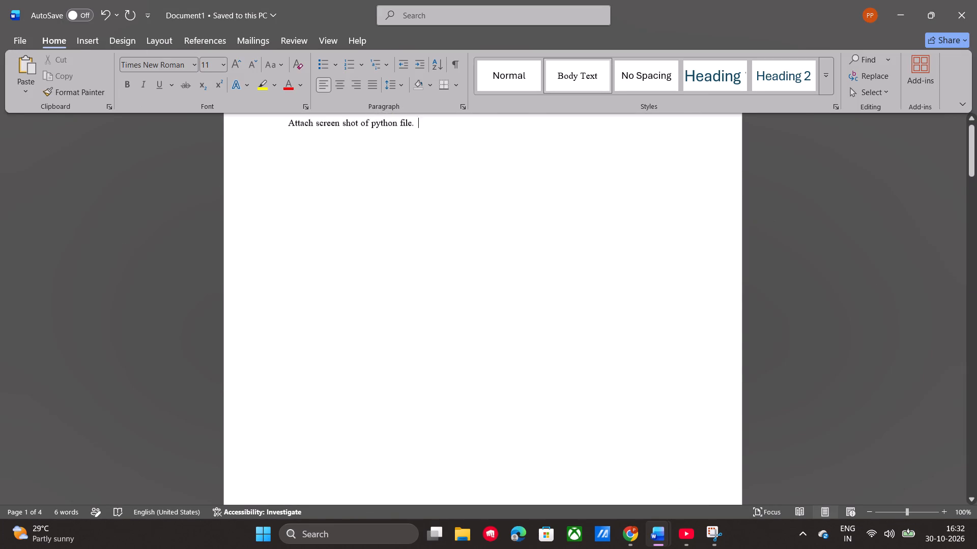
{"action": "scroll", "coordinate": [346, 224], "scroll_direction": "down", "scroll_amount": 20}
{"action": "scroll", "coordinate": [346, 224], "scroll_direction": "down", "scroll_amount": 8}
{"action": "scroll", "coordinate": [443, 450], "scroll_direction": "down", "scroll_amount": 14}
{"action": "scroll", "coordinate": [441, 505], "scroll_direction": "up", "scroll_amount": 5}
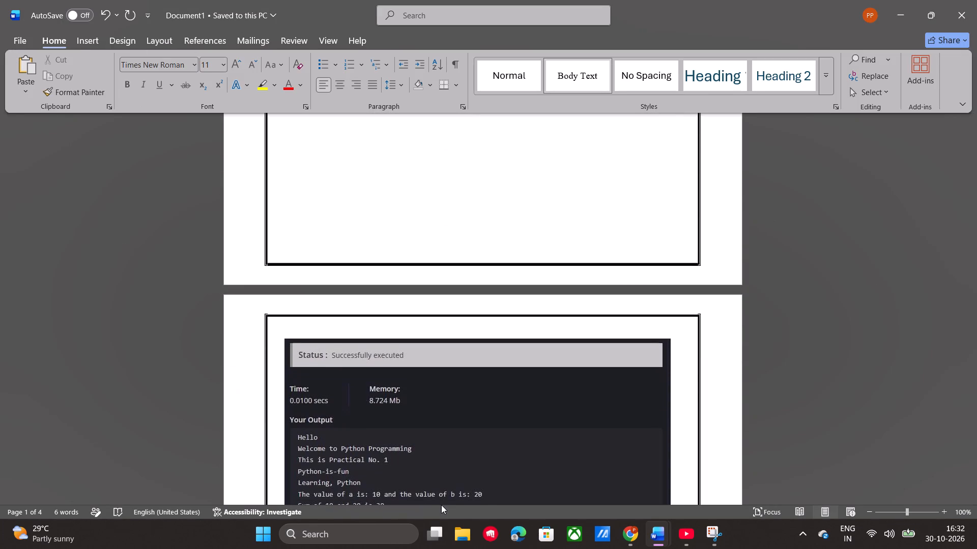
{"action": "scroll", "coordinate": [441, 505], "scroll_direction": "up", "scroll_amount": 4}
{"action": "scroll", "coordinate": [448, 413], "scroll_direction": "up", "scroll_amount": 20}
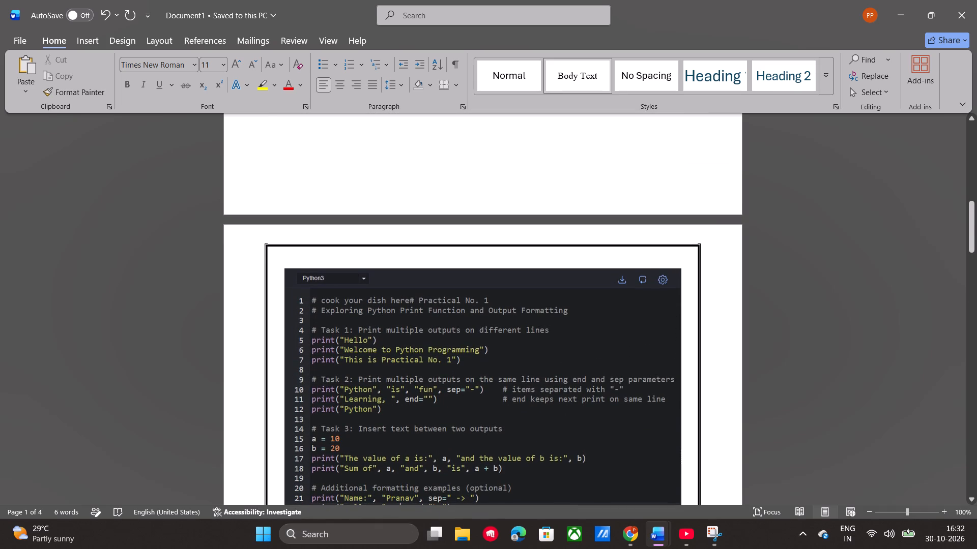
Save the document in the Downloads folder under the suggested name "Attach screen shot of python file".
{"action": "key", "text": "ctrl+s"}
{"action": "left_click", "coordinate": [572, 271]}
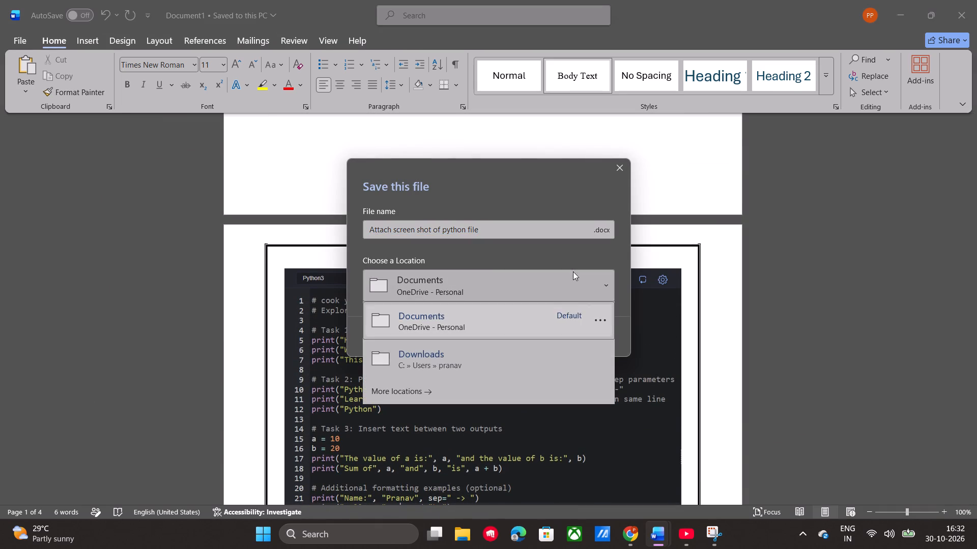
{"action": "left_click", "coordinate": [503, 353]}
{"action": "left_click", "coordinate": [544, 332]}
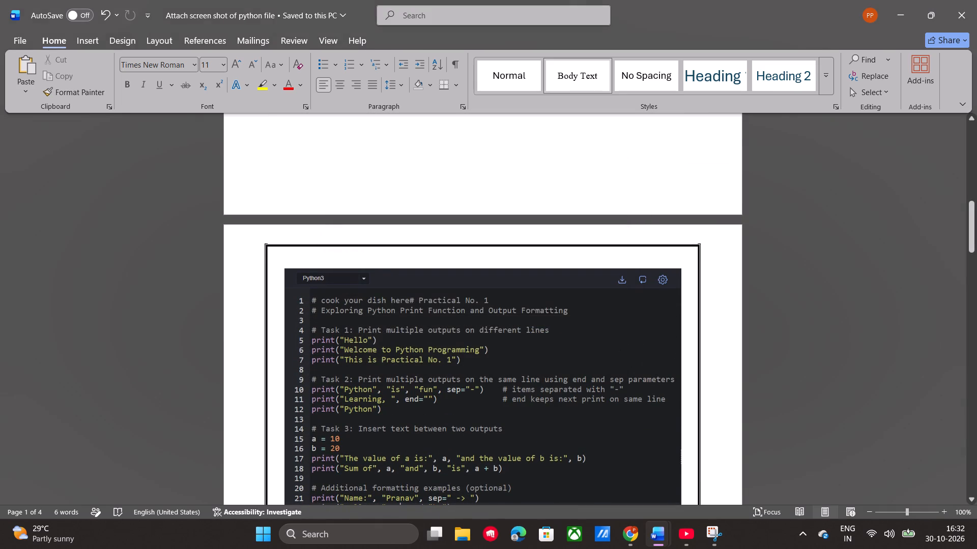
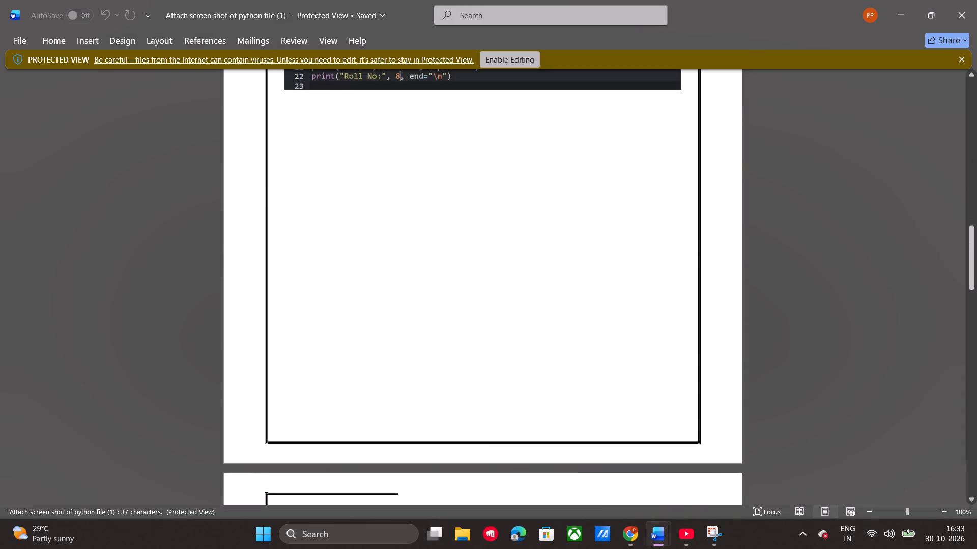
Examine the output screenshot page in the protected copy, then minimize that copy to return to the editable "Attach screen shot of python file" document.
{"action": "scroll", "coordinate": [416, 326], "scroll_direction": "down", "scroll_amount": 11}
{"action": "scroll", "coordinate": [415, 333], "scroll_direction": "up", "scroll_amount": 7}
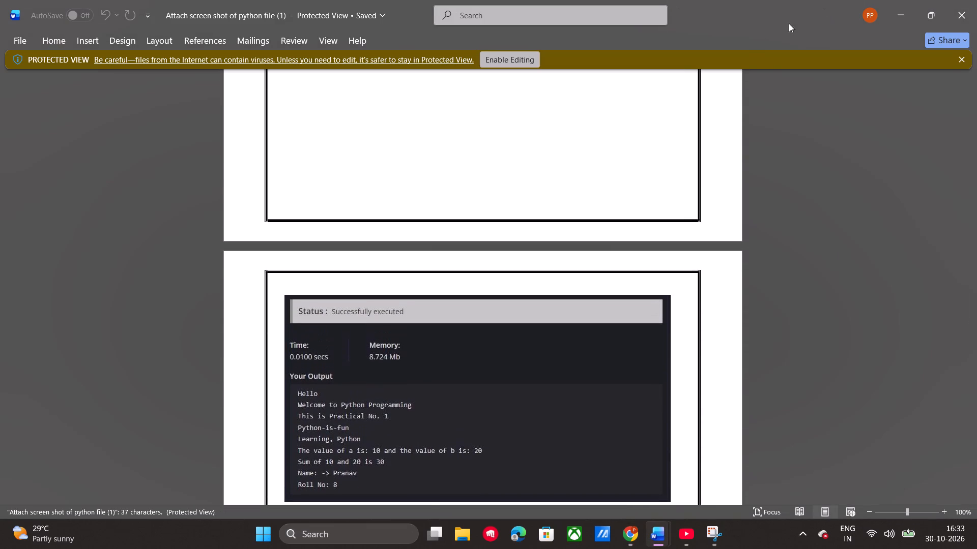
{"action": "left_click", "coordinate": [902, 6]}
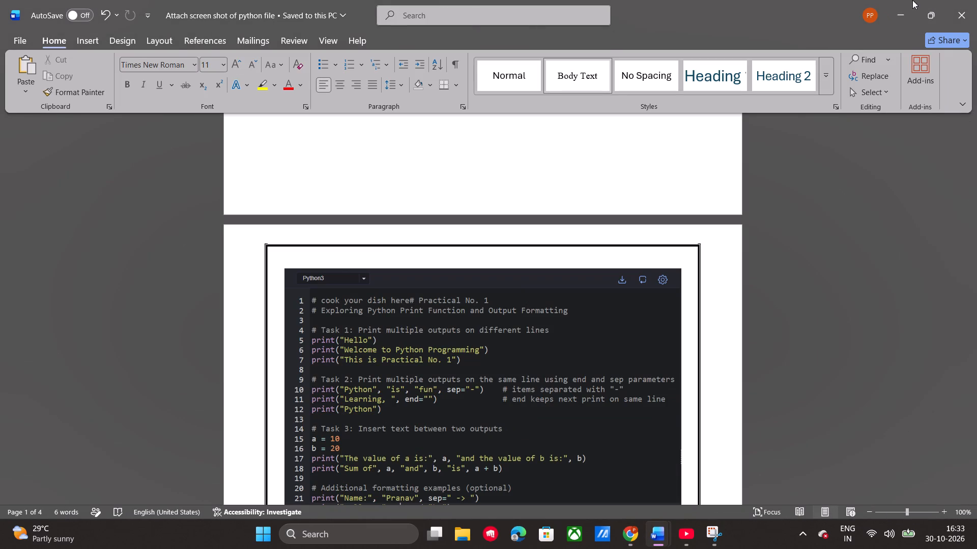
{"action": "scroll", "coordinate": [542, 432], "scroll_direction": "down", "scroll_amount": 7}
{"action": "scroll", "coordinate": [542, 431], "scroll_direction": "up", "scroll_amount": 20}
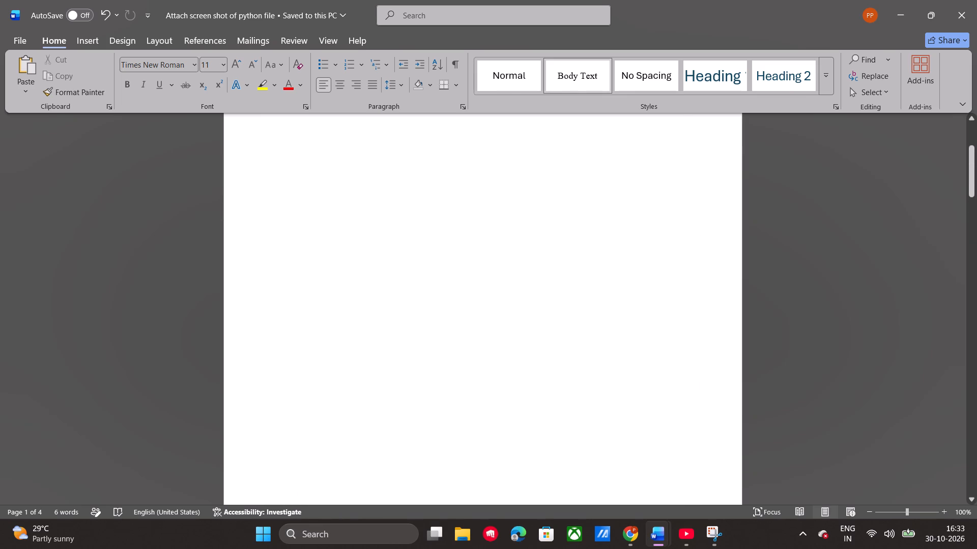
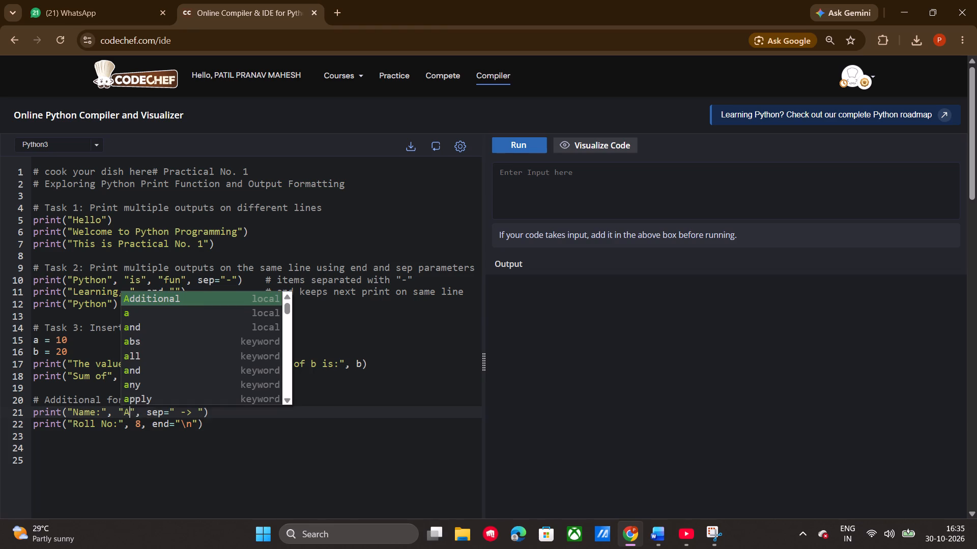
Complete the name as Aditya and set the roll number to 10 in the last two print statements, and run the program.
{"action": "type", "text": "ditya"}
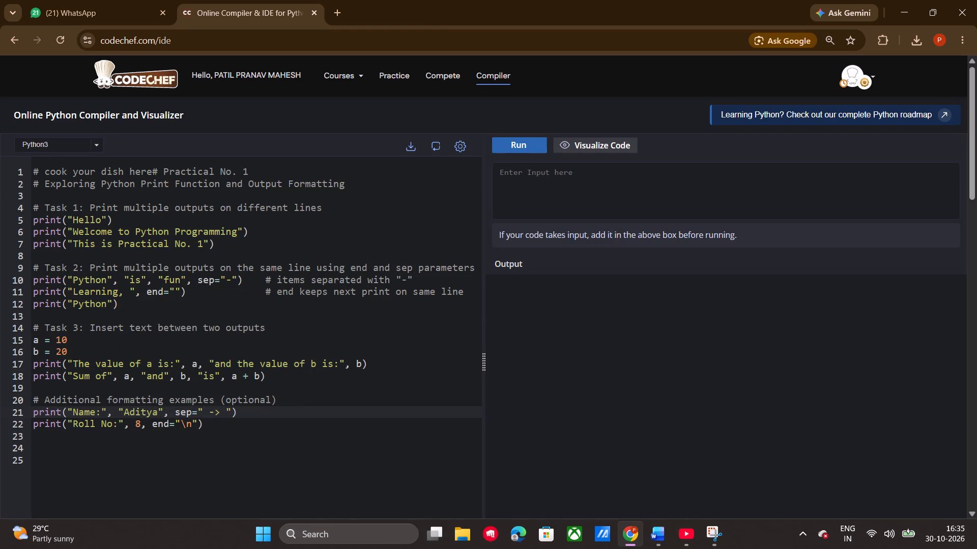
{"action": "left_click", "coordinate": [139, 426]}
{"action": "key", "text": "BackSpace"}
{"action": "type", "text": "10"}
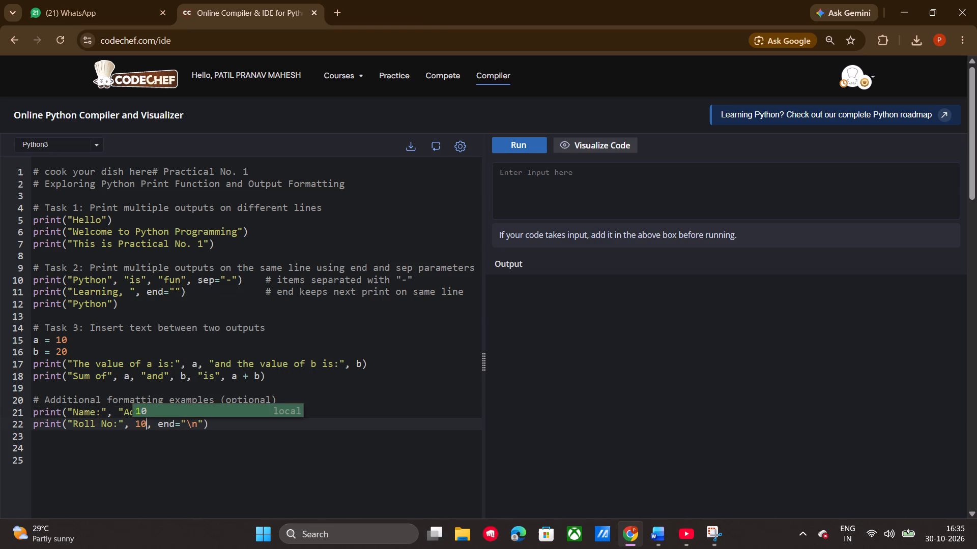
{"action": "left_click", "coordinate": [516, 135]}
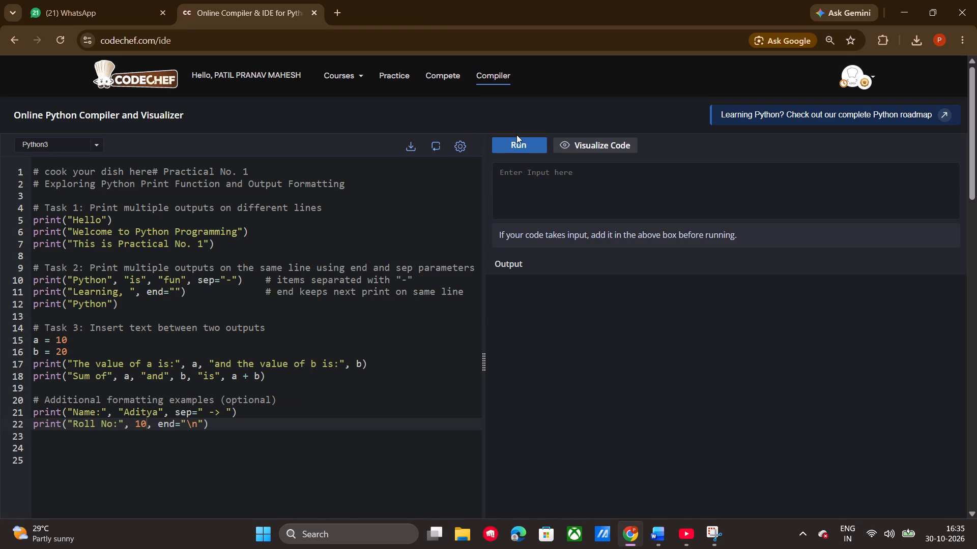
{"action": "left_click", "coordinate": [519, 143]}
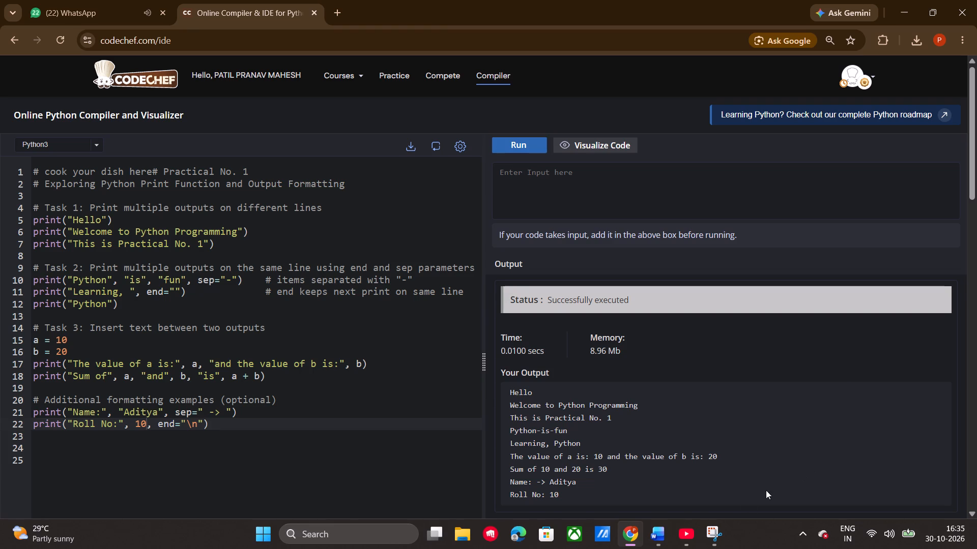
Bring up the old code screenshot in Snipping Tool and close its window.
{"action": "left_click", "coordinate": [736, 399]}
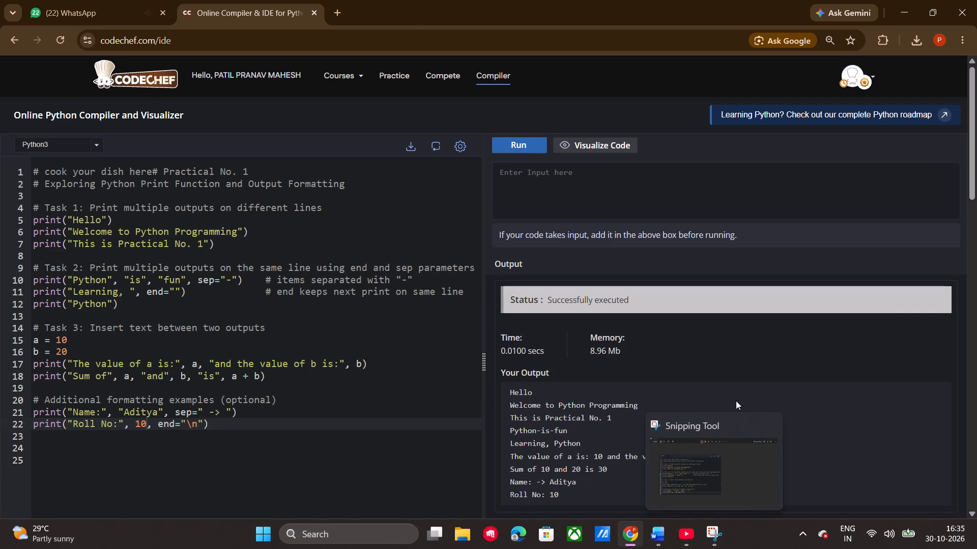
{"action": "left_click", "coordinate": [738, 449]}
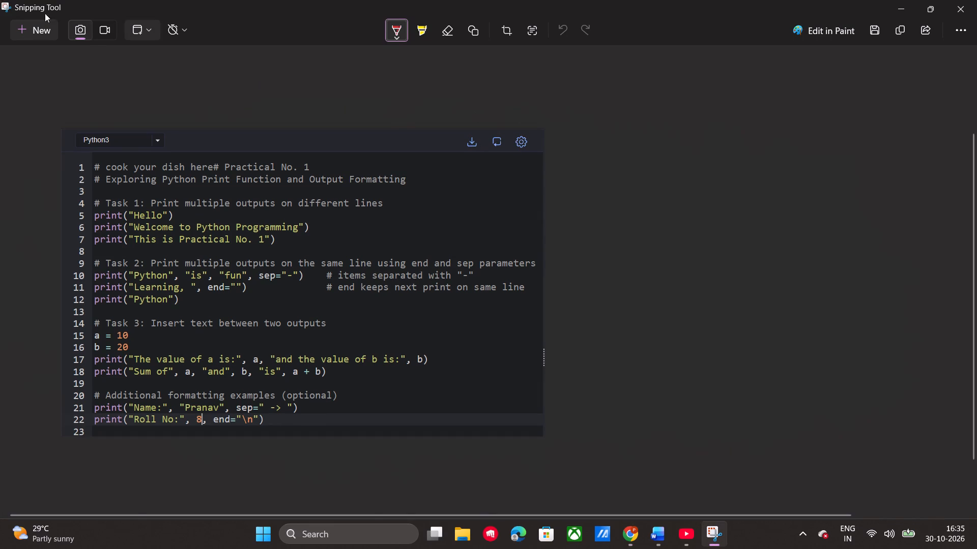
{"action": "left_click", "coordinate": [973, 0]}
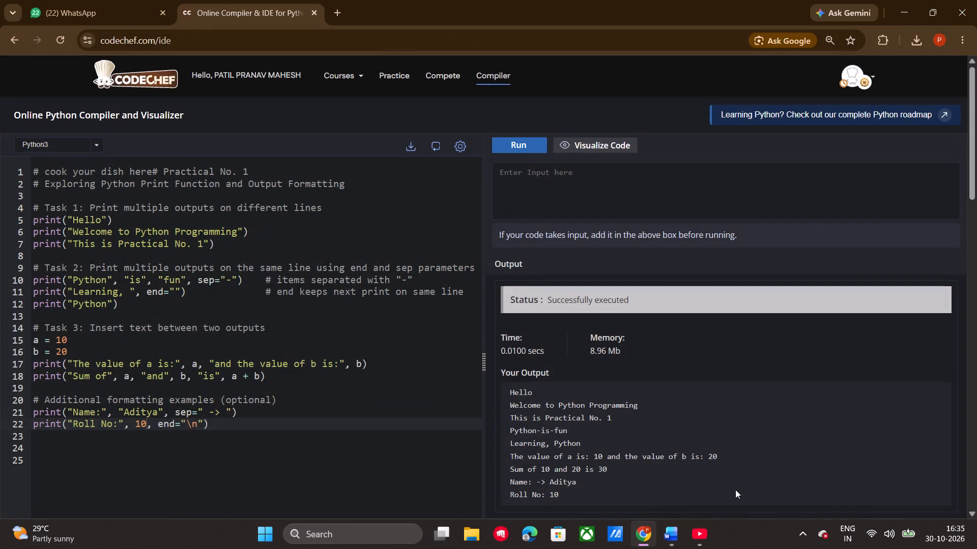
Switch to the Word document "Attach screen shot of python file" and examine its bordered code and output screenshot pages.
{"action": "left_click", "coordinate": [659, 537]}
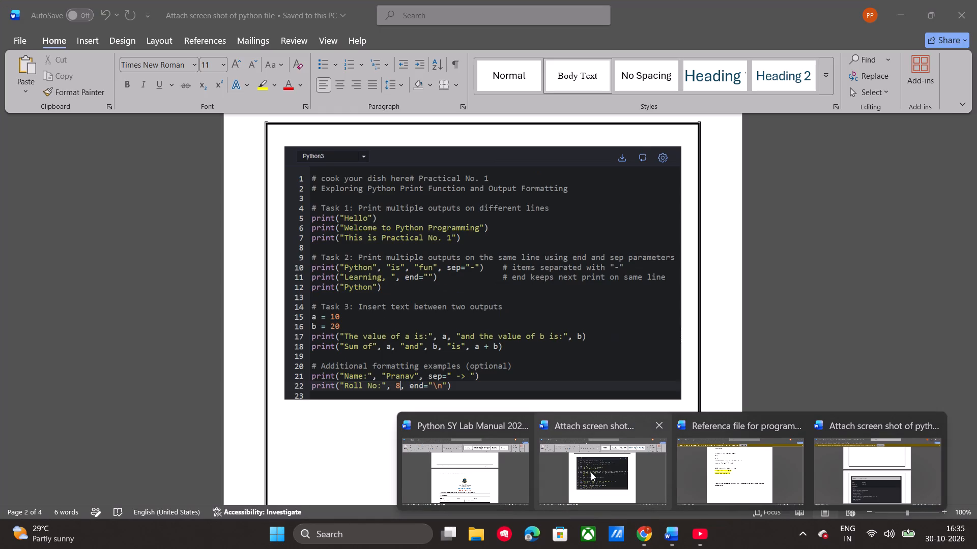
{"action": "left_click", "coordinate": [591, 472]}
{"action": "scroll", "coordinate": [533, 295], "scroll_direction": "up", "scroll_amount": 15}
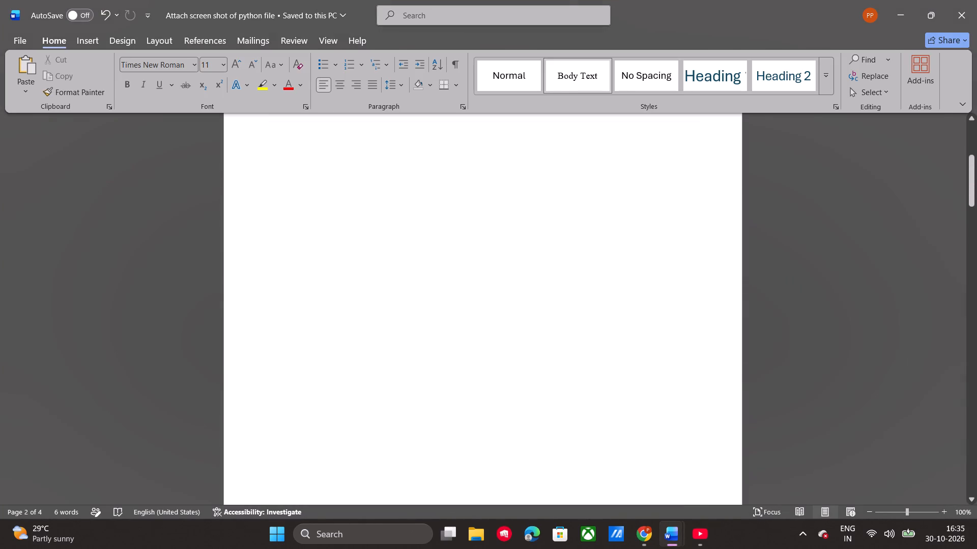
{"action": "scroll", "coordinate": [533, 295], "scroll_direction": "up", "scroll_amount": 2}
{"action": "scroll", "coordinate": [533, 296], "scroll_direction": "down", "scroll_amount": 20}
{"action": "scroll", "coordinate": [533, 296], "scroll_direction": "down", "scroll_amount": 20}
{"action": "scroll", "coordinate": [533, 296], "scroll_direction": "down", "scroll_amount": 1}
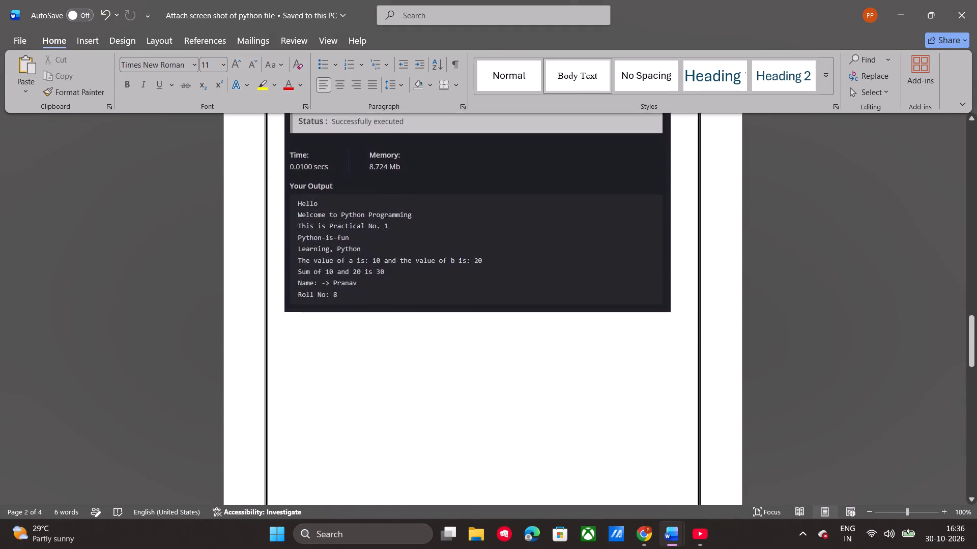
{"action": "scroll", "coordinate": [534, 307], "scroll_direction": "up", "scroll_amount": 9}
{"action": "scroll", "coordinate": [534, 307], "scroll_direction": "down", "scroll_amount": 4}
{"action": "scroll", "coordinate": [534, 307], "scroll_direction": "up", "scroll_amount": 5}
{"action": "scroll", "coordinate": [534, 307], "scroll_direction": "down", "scroll_amount": 8}
{"action": "scroll", "coordinate": [534, 307], "scroll_direction": "up", "scroll_amount": 1}
{"action": "scroll", "coordinate": [534, 307], "scroll_direction": "down", "scroll_amount": 1}
{"action": "scroll", "coordinate": [534, 307], "scroll_direction": "up", "scroll_amount": 3}
{"action": "scroll", "coordinate": [534, 307], "scroll_direction": "down", "scroll_amount": 6}
{"action": "scroll", "coordinate": [534, 307], "scroll_direction": "up", "scroll_amount": 19}
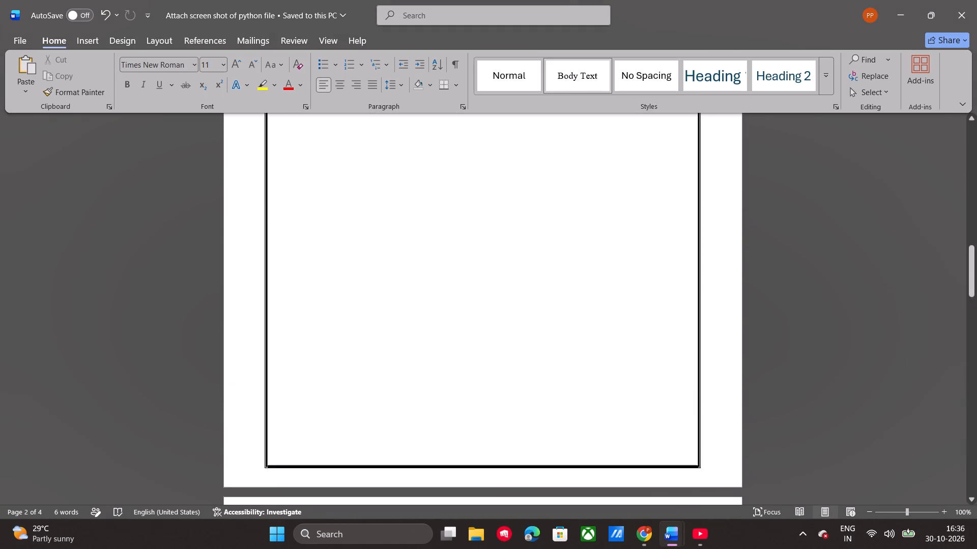
{"action": "scroll", "coordinate": [534, 307], "scroll_direction": "down", "scroll_amount": 18}
{"action": "scroll", "coordinate": [534, 309], "scroll_direction": "up", "scroll_amount": 1}
{"action": "scroll", "coordinate": [534, 309], "scroll_direction": "down", "scroll_amount": 1}
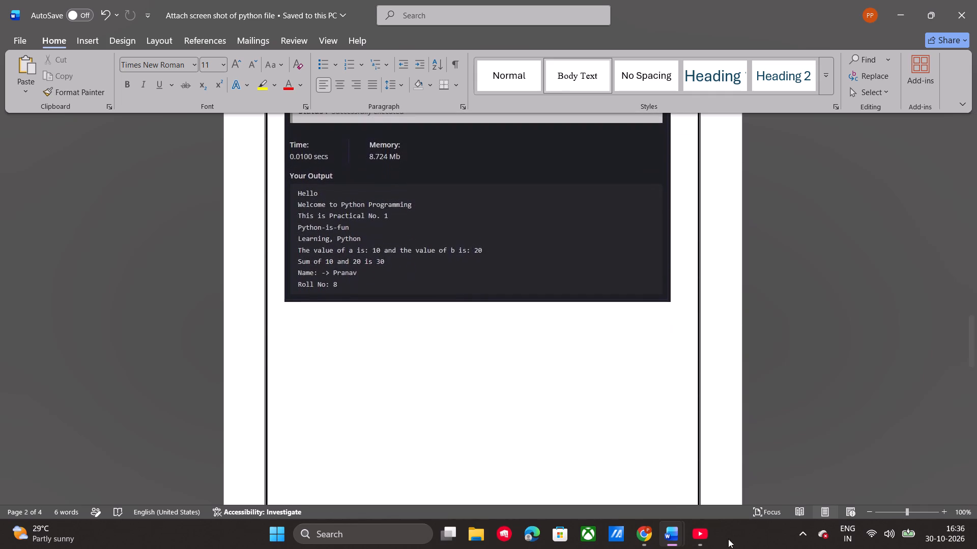
Close the original "Attach screen shot of python file", the reference file and Python SY Lab Manual 2026-27, discarding the manual's changes.
{"action": "left_click", "coordinate": [527, 418]}
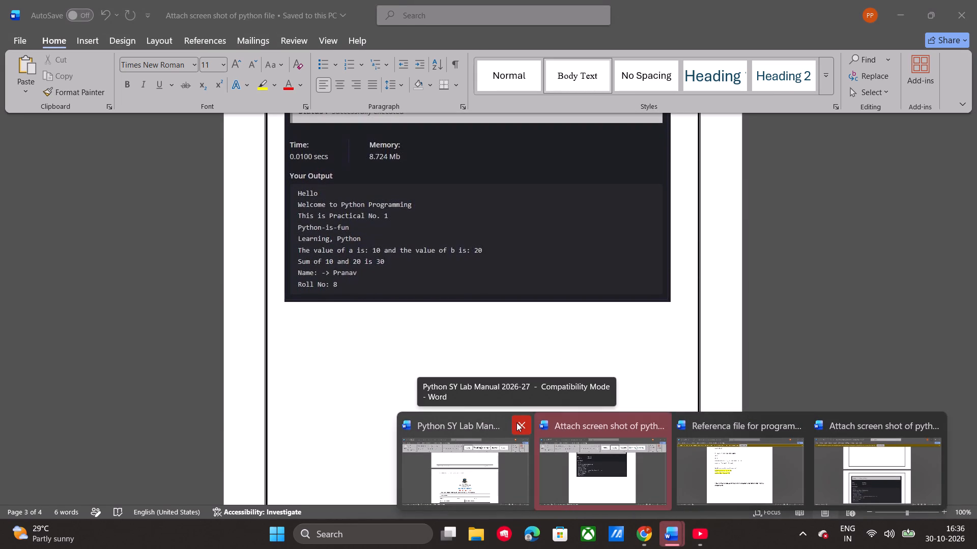
{"action": "left_click", "coordinate": [516, 422]}
{"action": "left_click", "coordinate": [662, 421]}
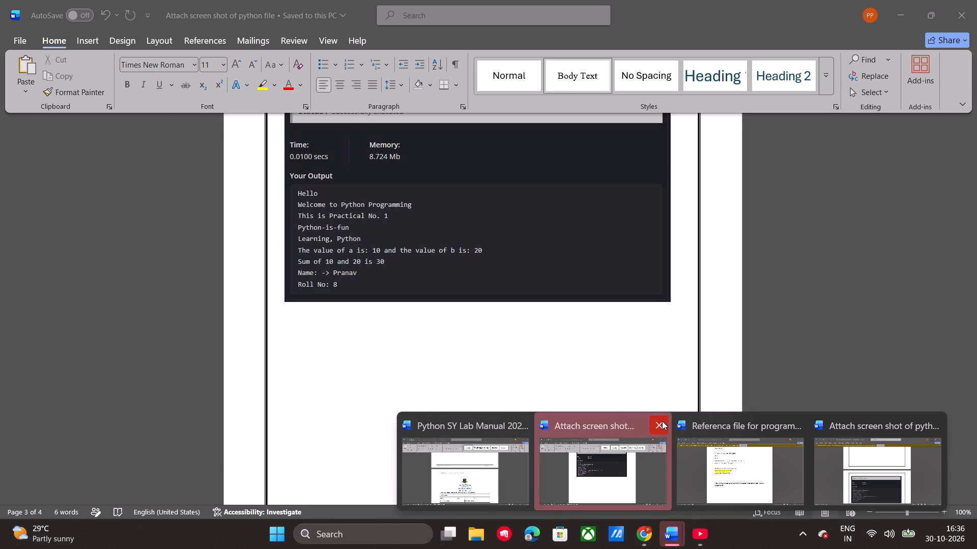
{"action": "left_click", "coordinate": [726, 428]}
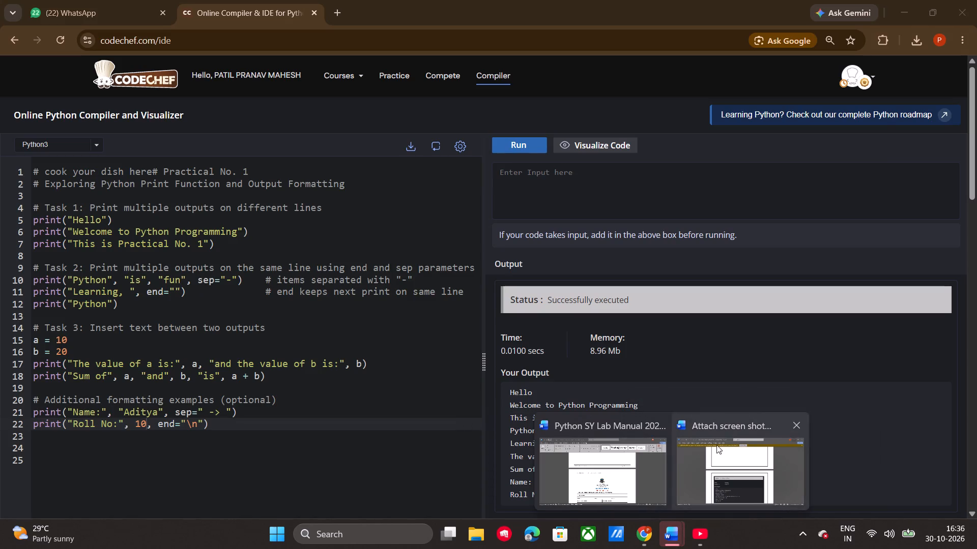
{"action": "left_click", "coordinate": [652, 425]}
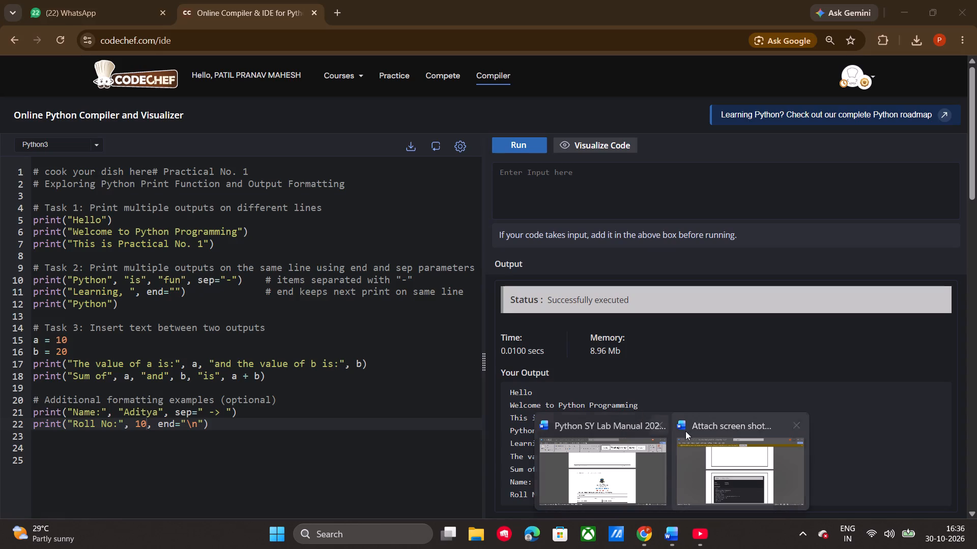
{"action": "left_click", "coordinate": [658, 419]}
{"action": "left_click", "coordinate": [658, 419]}
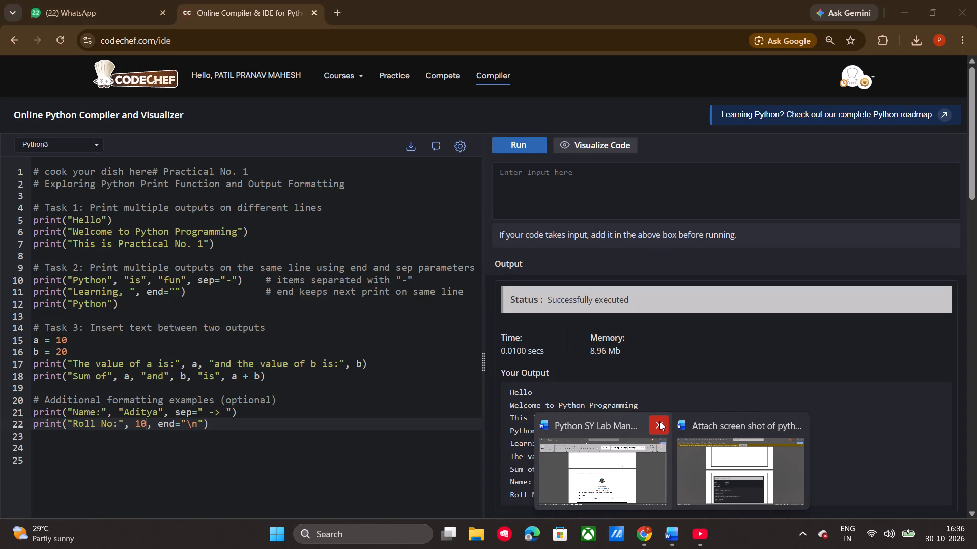
{"action": "left_click", "coordinate": [709, 449]}
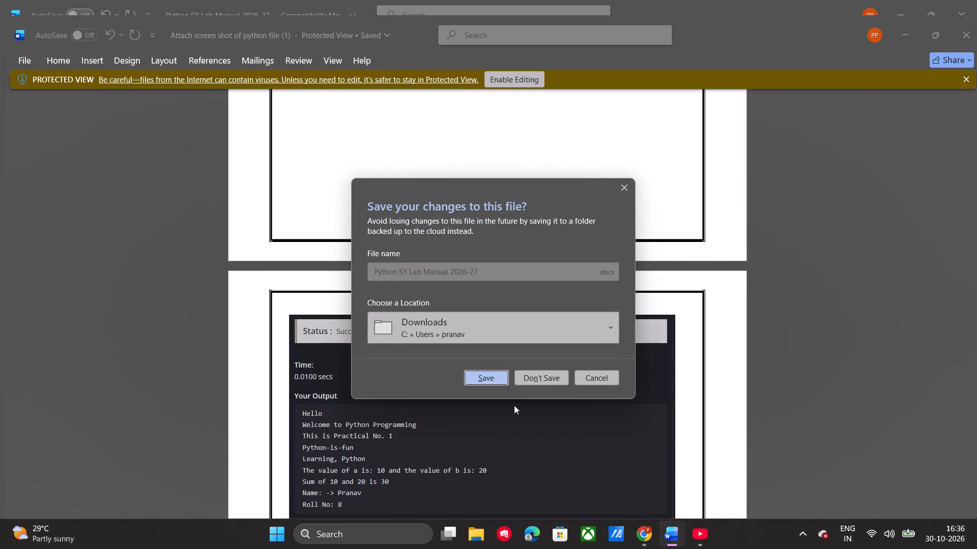
{"action": "left_click", "coordinate": [557, 385]}
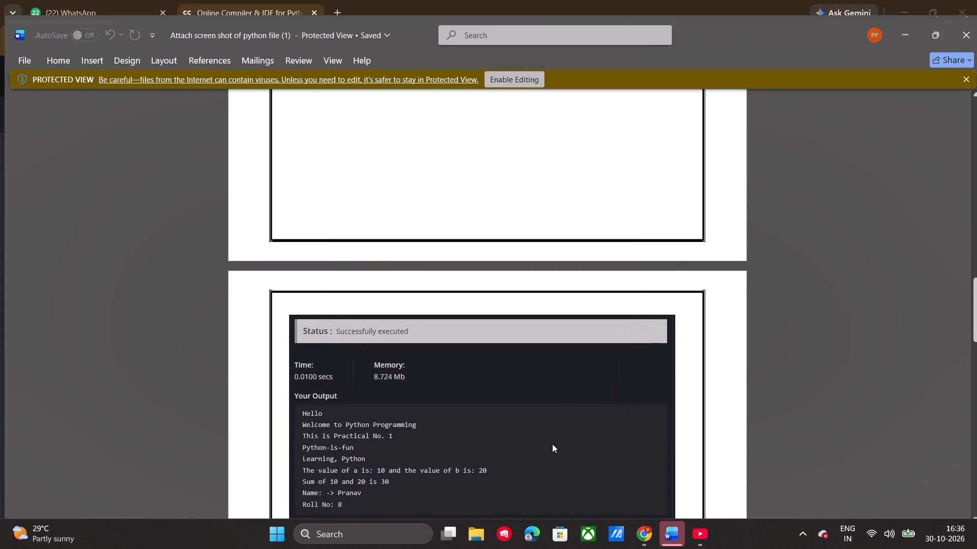
Enable editing in "Attach screen shot of python file (1)" and go to its page with the code screenshot.
{"action": "scroll", "coordinate": [552, 444], "scroll_direction": "up", "scroll_amount": 7}
{"action": "scroll", "coordinate": [552, 444], "scroll_direction": "down", "scroll_amount": 2}
{"action": "scroll", "coordinate": [552, 444], "scroll_direction": "up", "scroll_amount": 14}
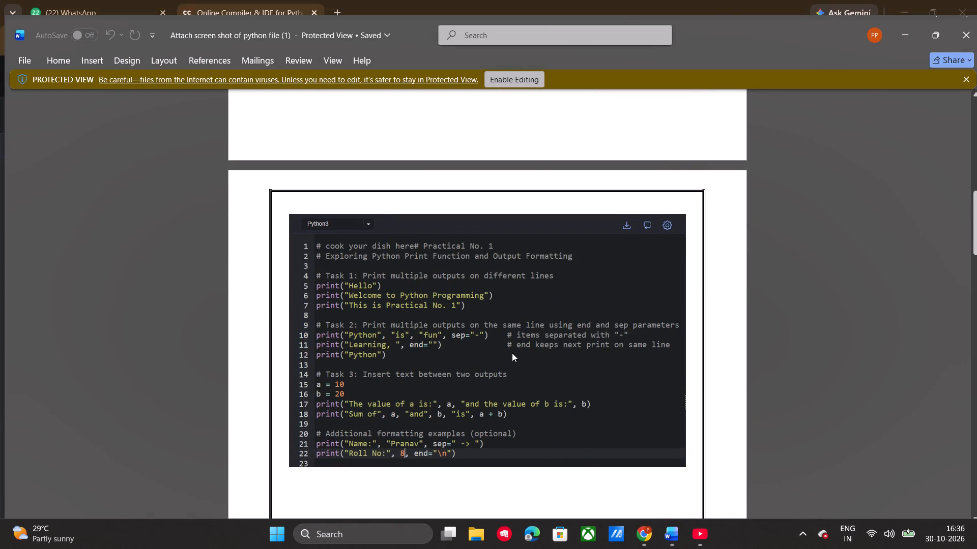
{"action": "left_click", "coordinate": [512, 353]}
{"action": "left_click", "coordinate": [513, 77]}
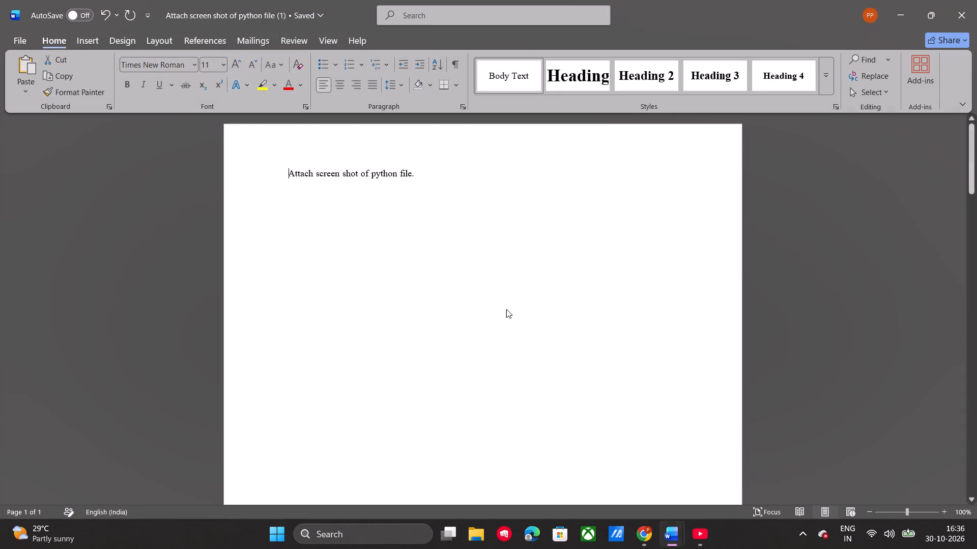
{"action": "scroll", "coordinate": [471, 334], "scroll_direction": "down", "scroll_amount": 16}
{"action": "scroll", "coordinate": [467, 283], "scroll_direction": "down", "scroll_amount": 4}
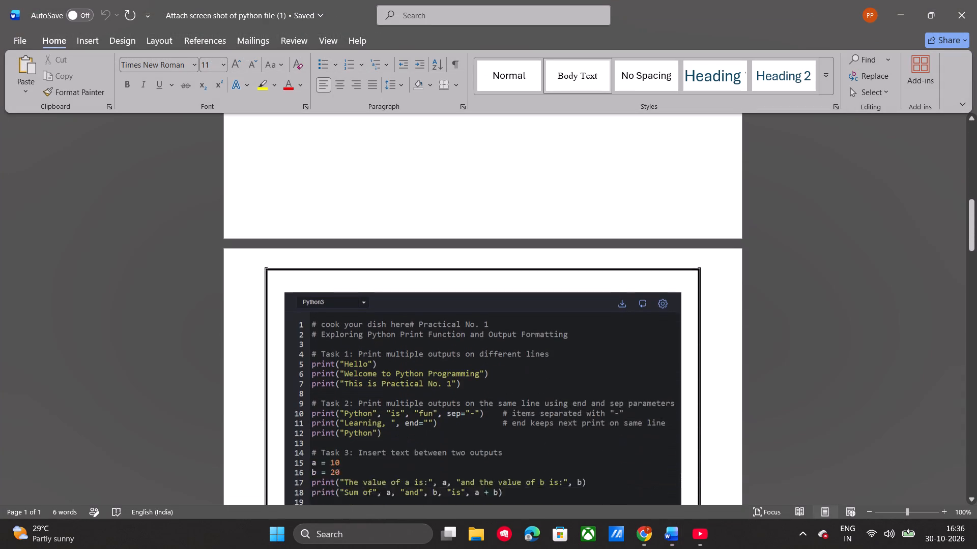
{"action": "scroll", "coordinate": [498, 345], "scroll_direction": "down", "scroll_amount": 2}
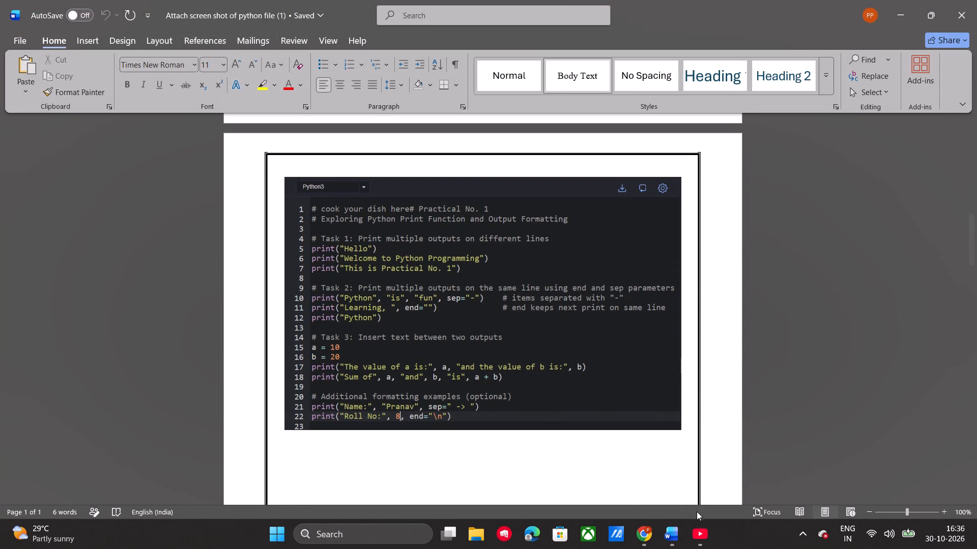
Switch to the CodeChef compiler and take a rectangular Snipping Tool capture of the code editor, from the Python3 selector through line 24.
{"action": "left_click", "coordinate": [650, 531]}
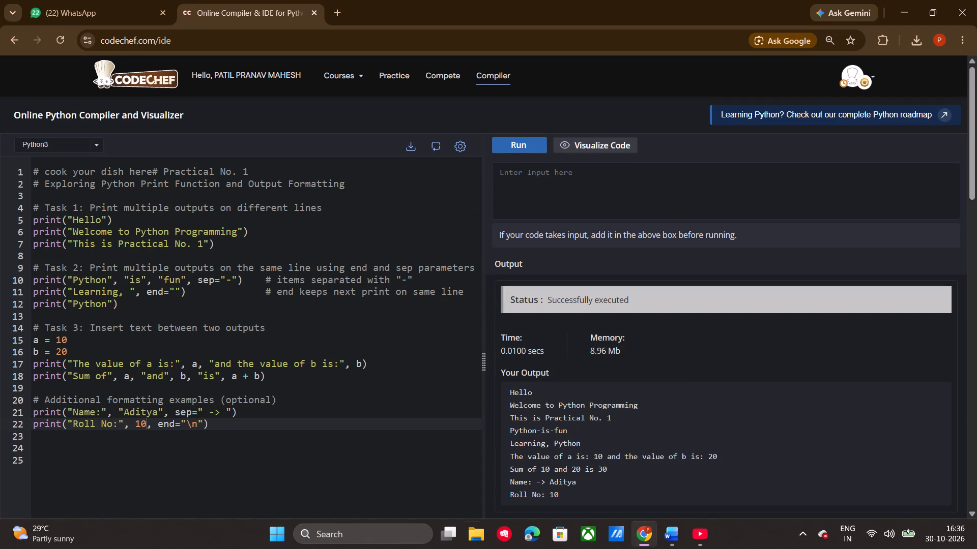
{"action": "left_click", "coordinate": [314, 541]}
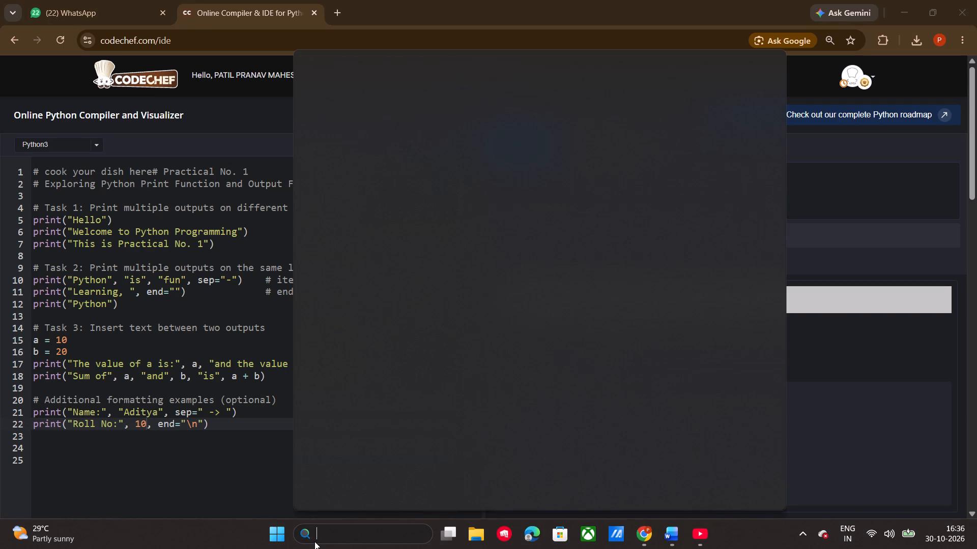
{"action": "type", "text": "snio"}
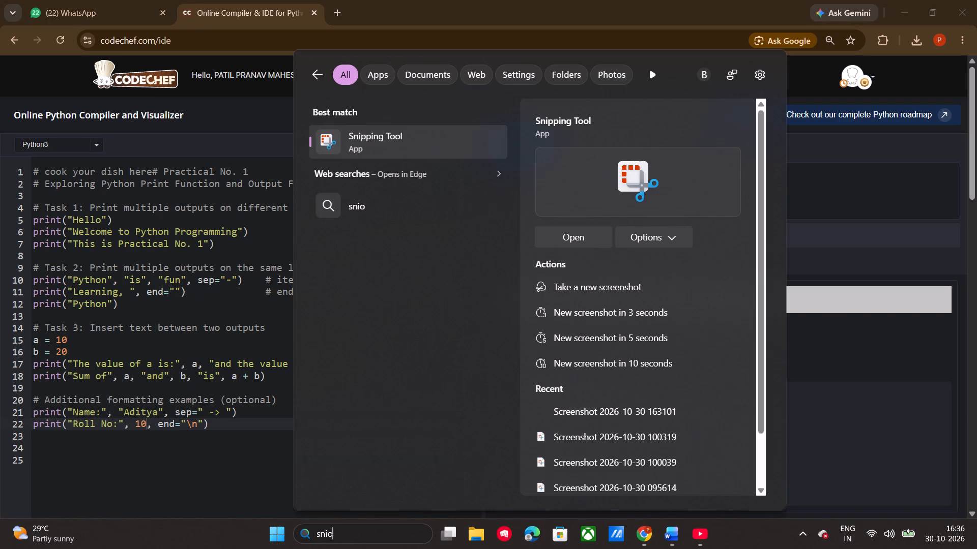
{"action": "left_click", "coordinate": [573, 240]}
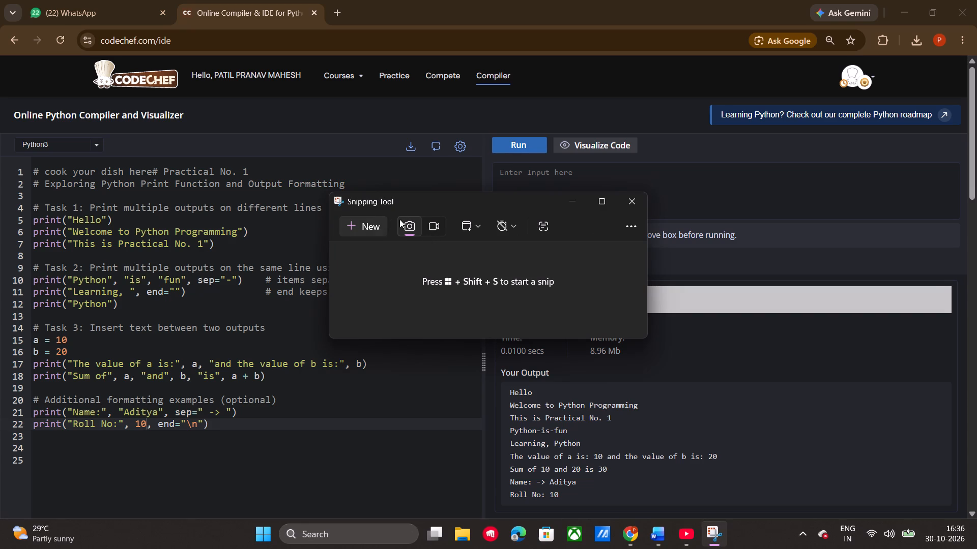
{"action": "left_click", "coordinate": [375, 223]}
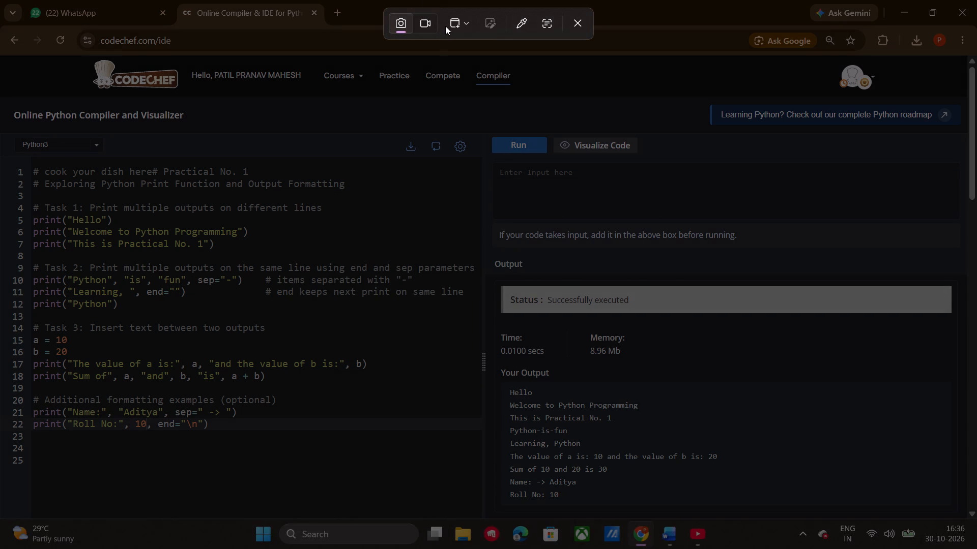
{"action": "left_click", "coordinate": [467, 24]}
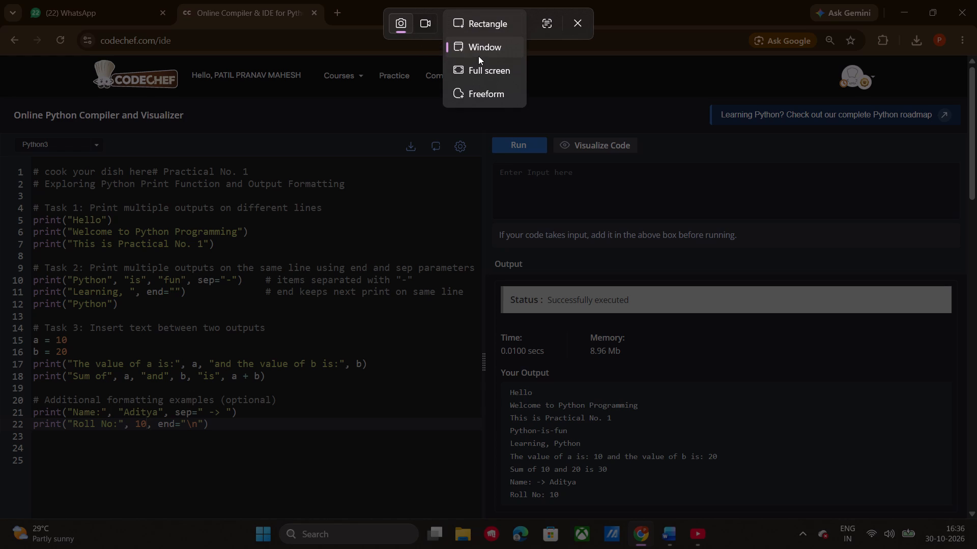
{"action": "left_click", "coordinate": [478, 47]}
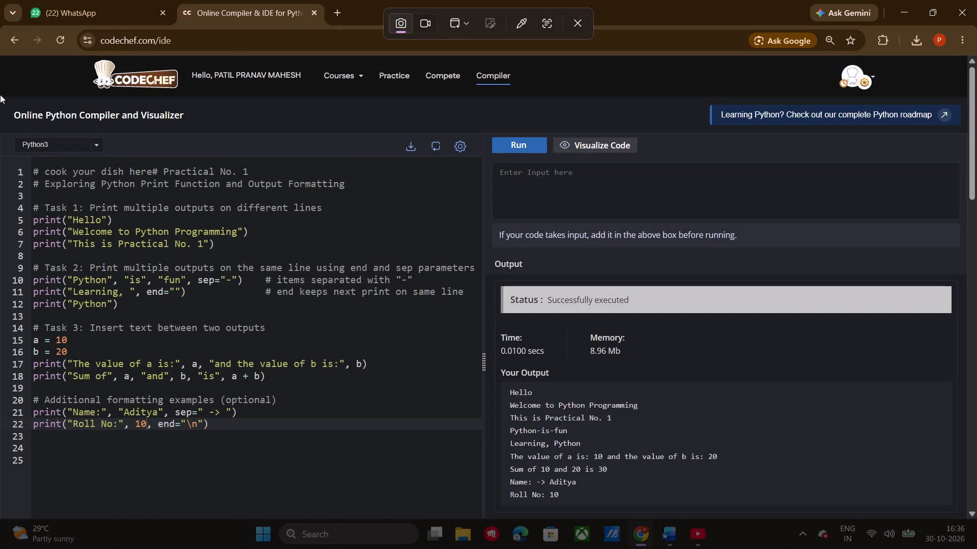
{"action": "left_click", "coordinate": [460, 18]}
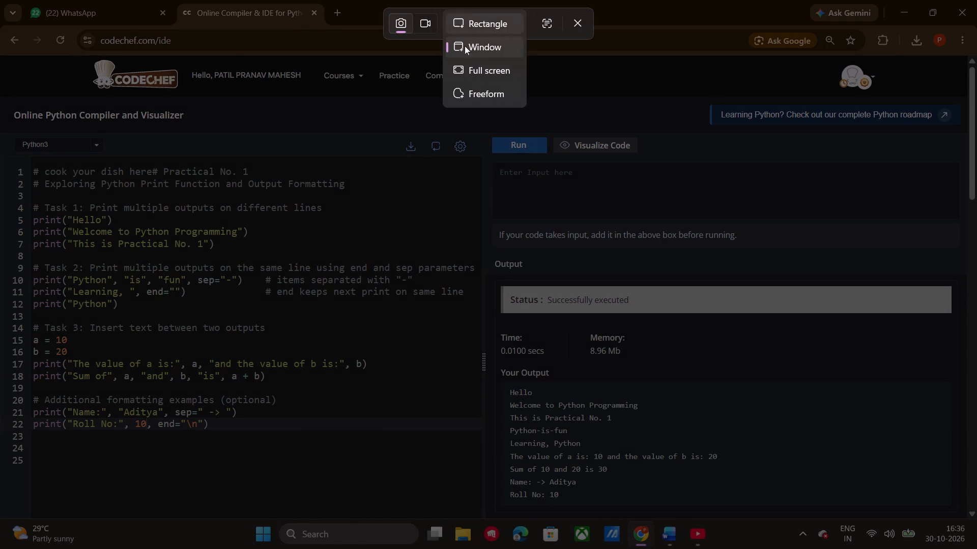
{"action": "left_click", "coordinate": [468, 23]}
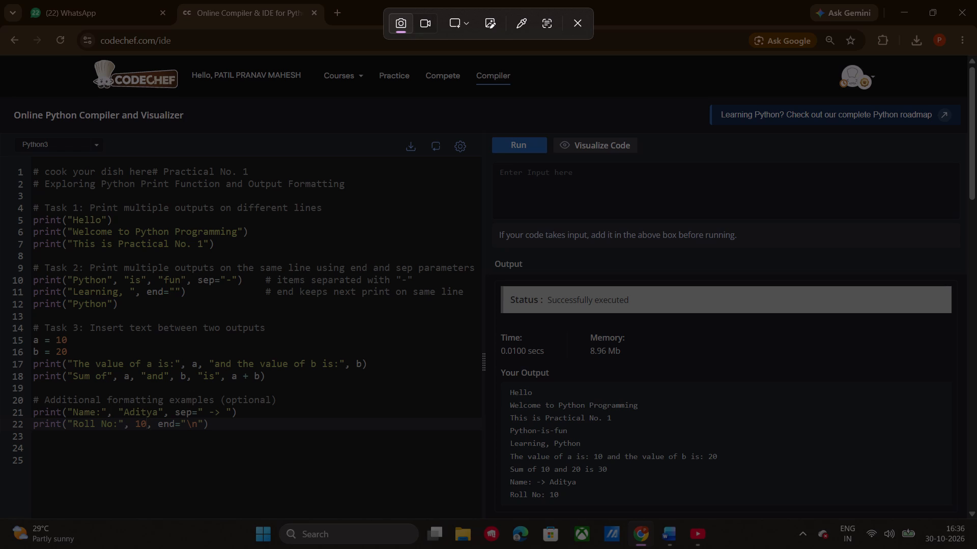
{"action": "left_click_drag", "start_coordinate": [6, 132], "coordinate": [404, 390]}
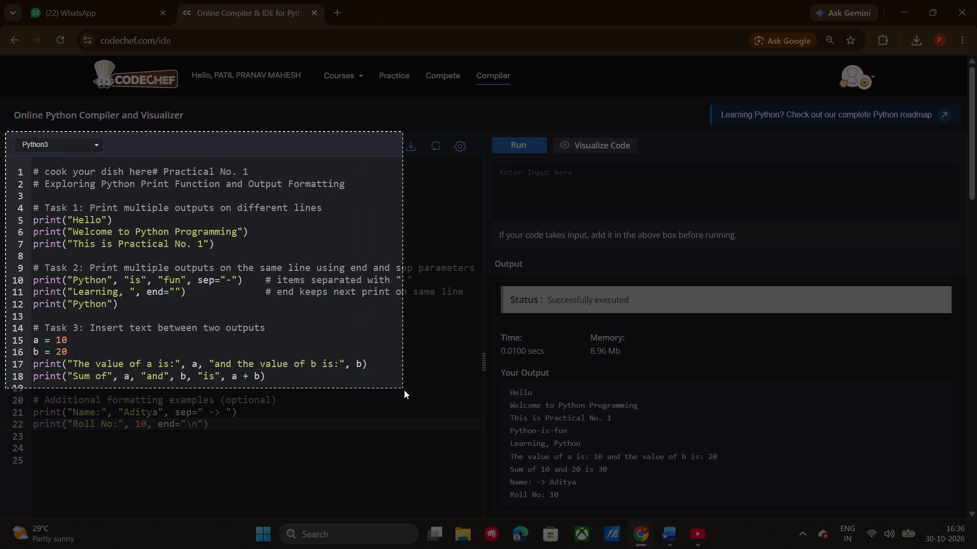
{"action": "left_click_drag", "start_coordinate": [404, 390], "coordinate": [480, 454]}
Save the code capture as a PNG in the Screenshots folder under its suggested name, replacing the existing copy, and close Snipping Tool.
{"action": "scroll", "coordinate": [730, 222], "scroll_direction": "down", "scroll_amount": 4}
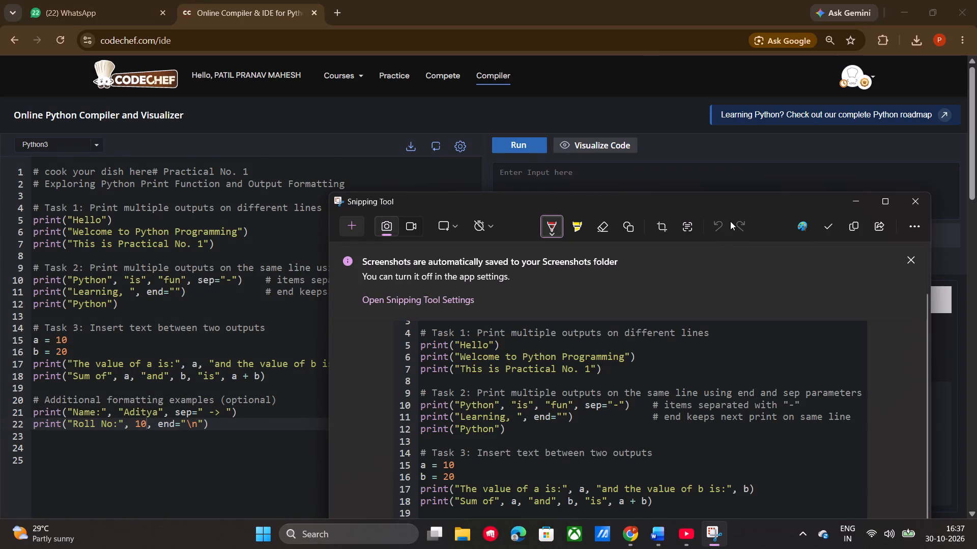
{"action": "scroll", "coordinate": [730, 221], "scroll_direction": "down", "scroll_amount": 2}
{"action": "scroll", "coordinate": [707, 456], "scroll_direction": "down", "scroll_amount": 5}
{"action": "left_click", "coordinate": [832, 217]}
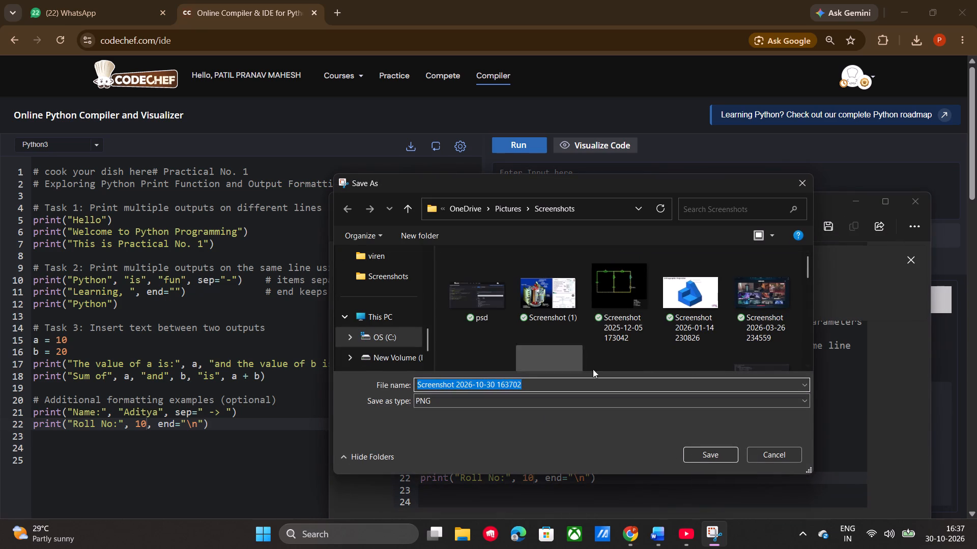
{"action": "left_click", "coordinate": [696, 455]}
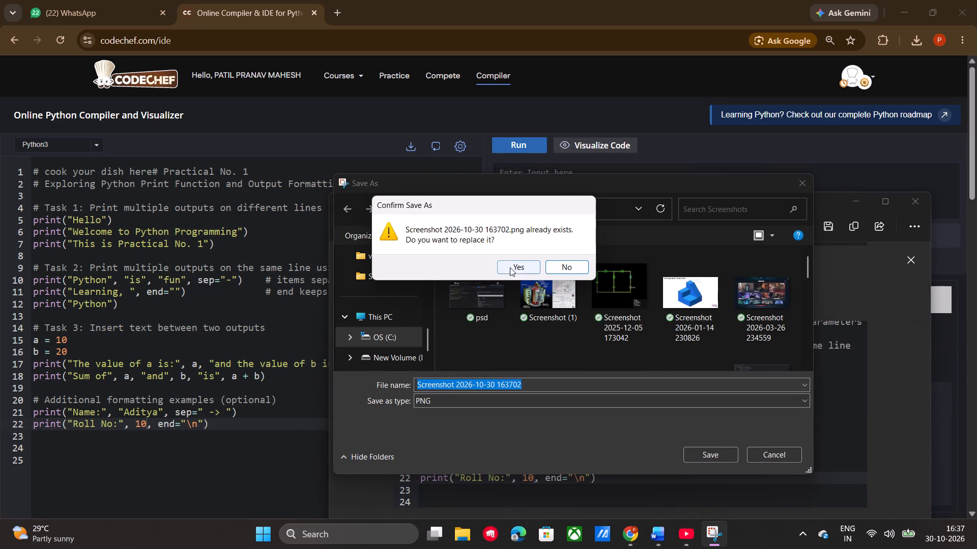
{"action": "left_click", "coordinate": [510, 267]}
{"action": "left_click", "coordinate": [928, 198]}
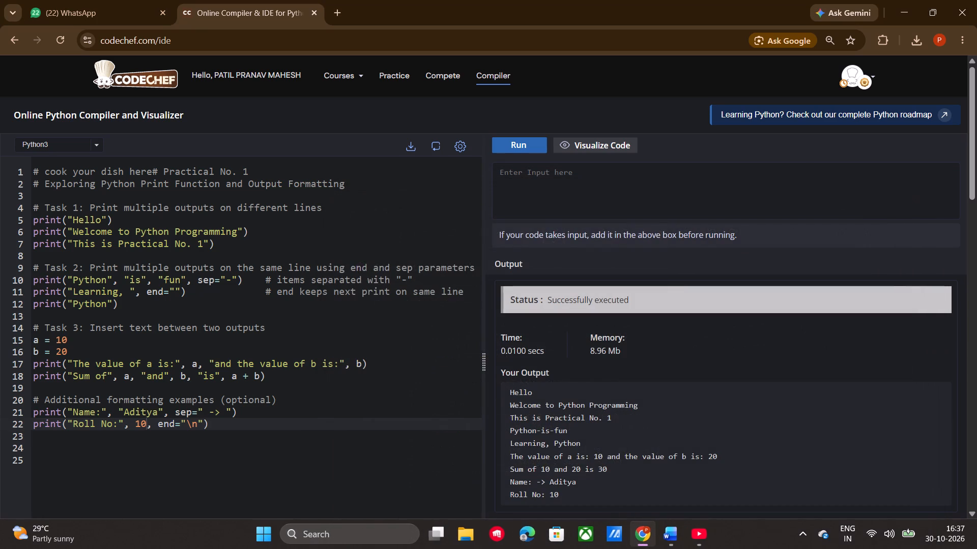
Reopen Snipping Tool and take a rectangular capture of the compiler's Your Output section, from its heading through the Roll No: 10 line.
{"action": "right_click", "coordinate": [730, 534]}
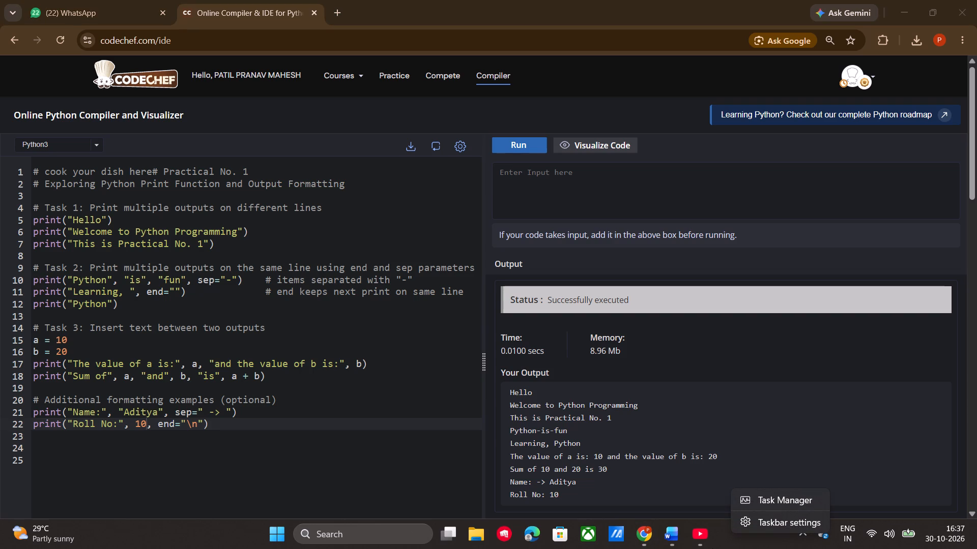
{"action": "left_click", "coordinate": [712, 548]}
{"action": "left_click", "coordinate": [328, 536]}
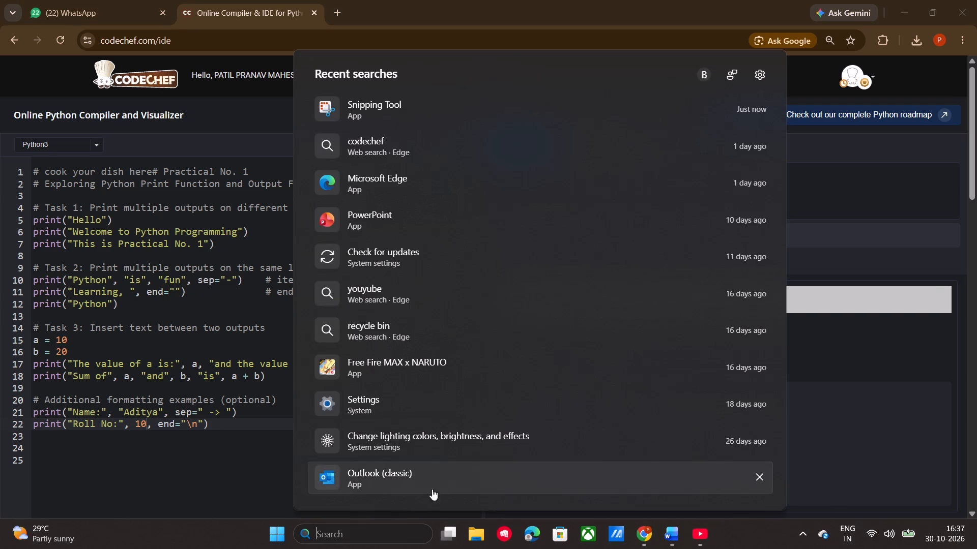
{"action": "left_click", "coordinate": [346, 102]}
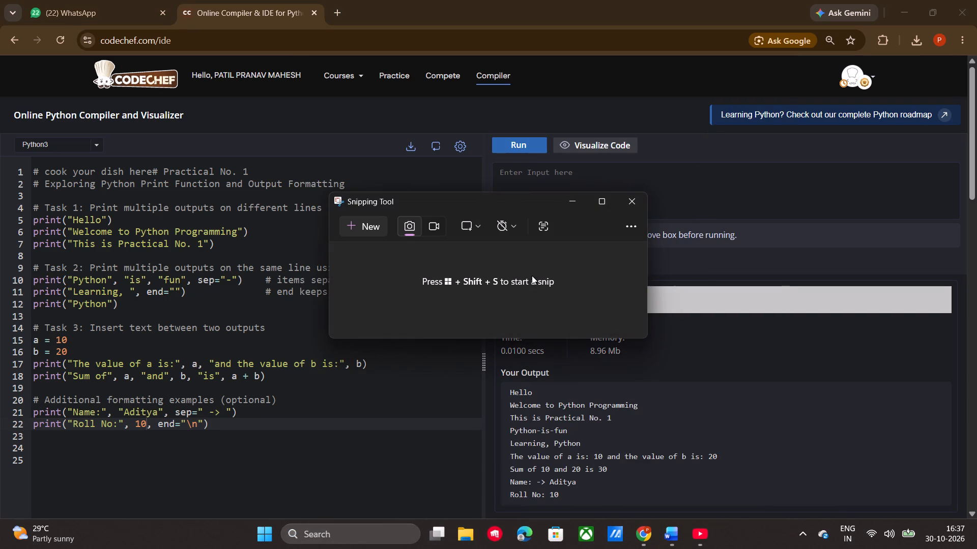
{"action": "left_click", "coordinate": [482, 227]}
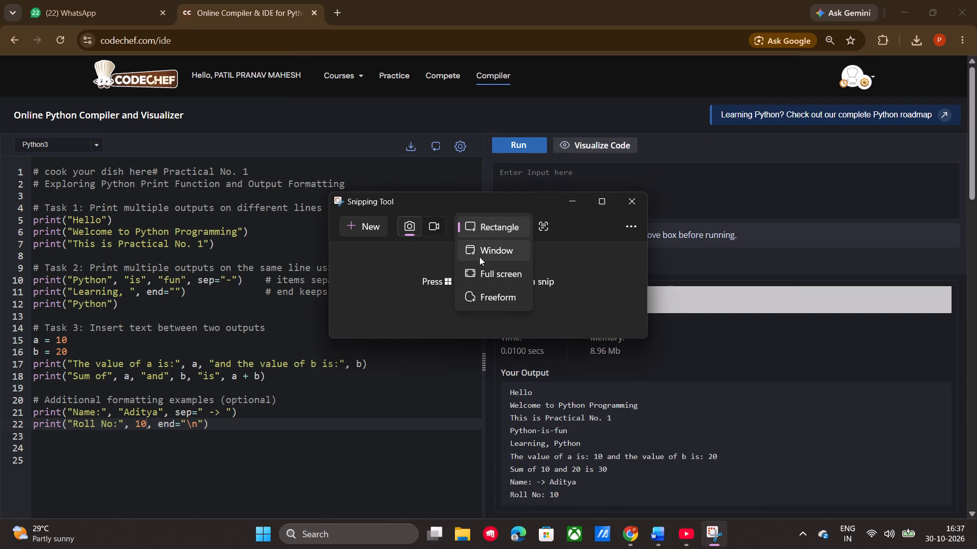
{"action": "left_click", "coordinate": [482, 227]}
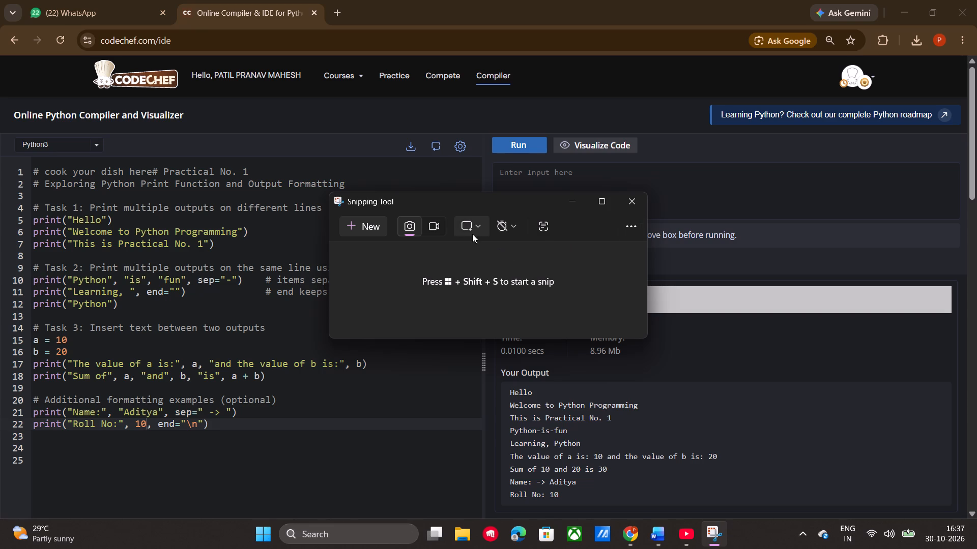
{"action": "left_click", "coordinate": [458, 221]}
{"action": "left_click", "coordinate": [481, 227]}
{"action": "left_click", "coordinate": [376, 219]}
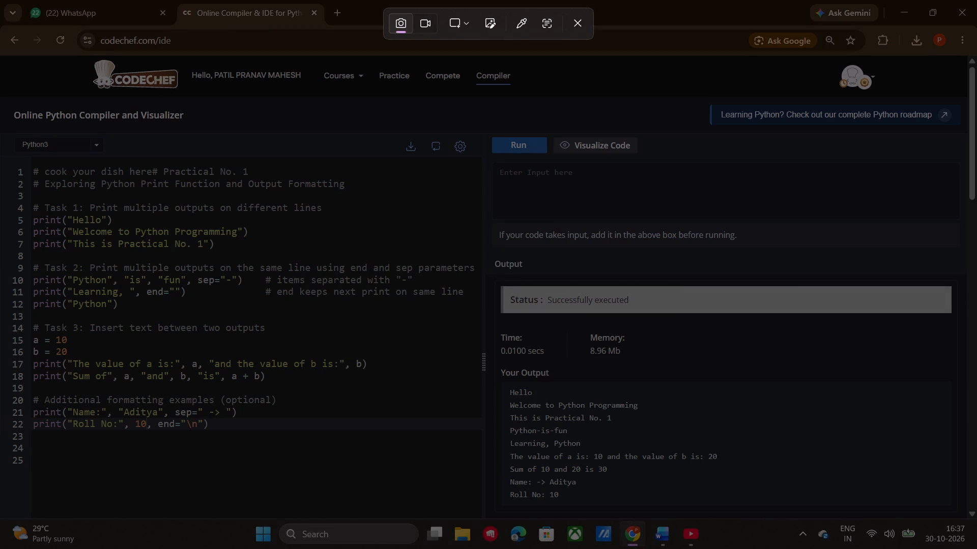
{"action": "left_click", "coordinate": [458, 23]}
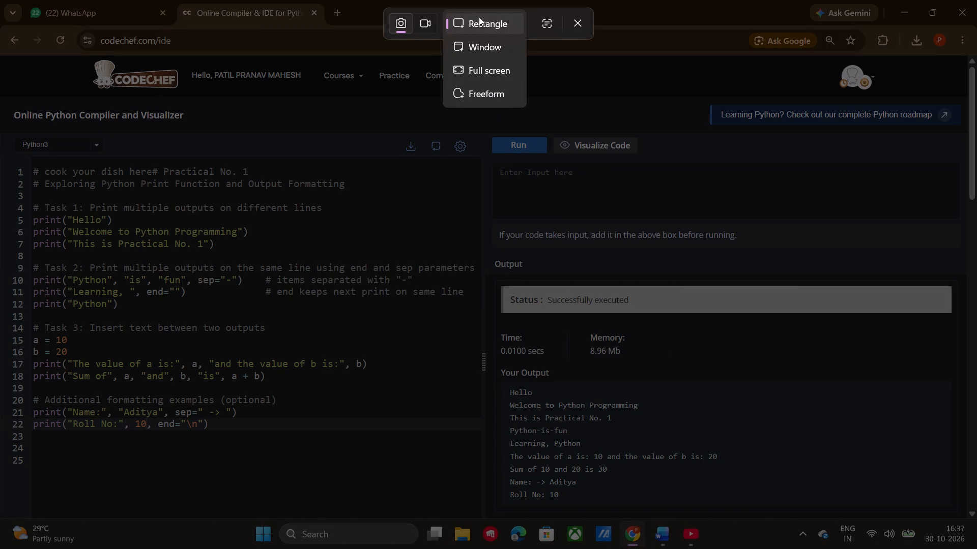
{"action": "left_click", "coordinate": [479, 17]}
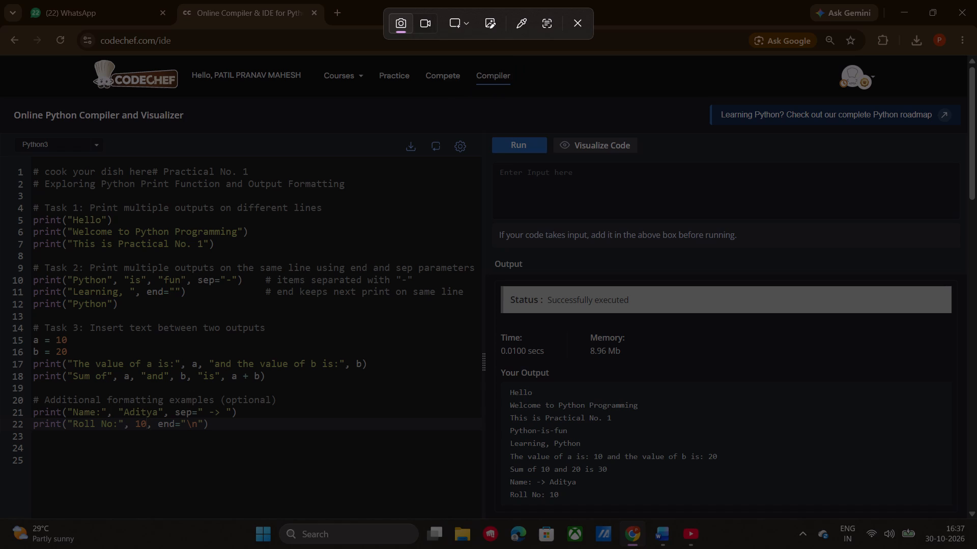
{"action": "left_click_drag", "start_coordinate": [484, 358], "coordinate": [580, 452]}
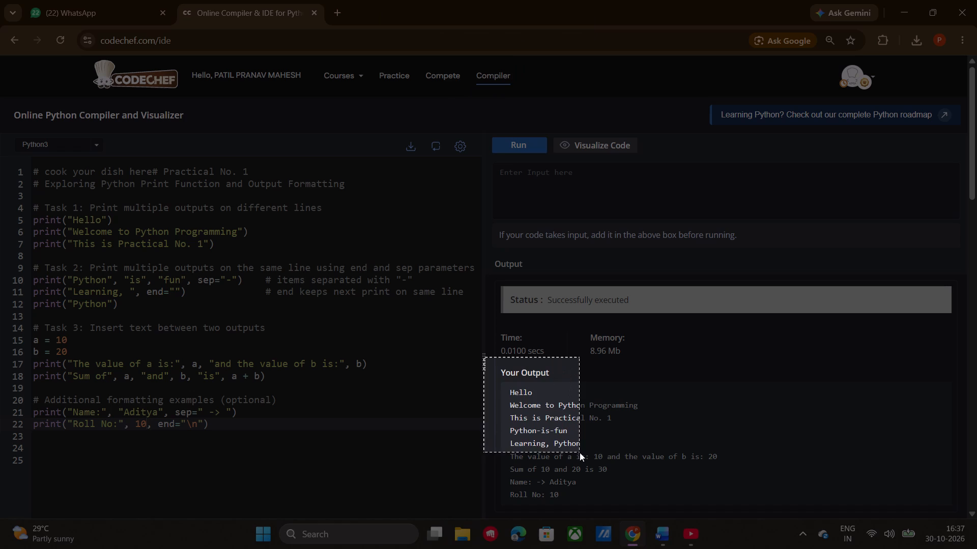
{"action": "left_click_drag", "start_coordinate": [580, 452], "coordinate": [968, 535]}
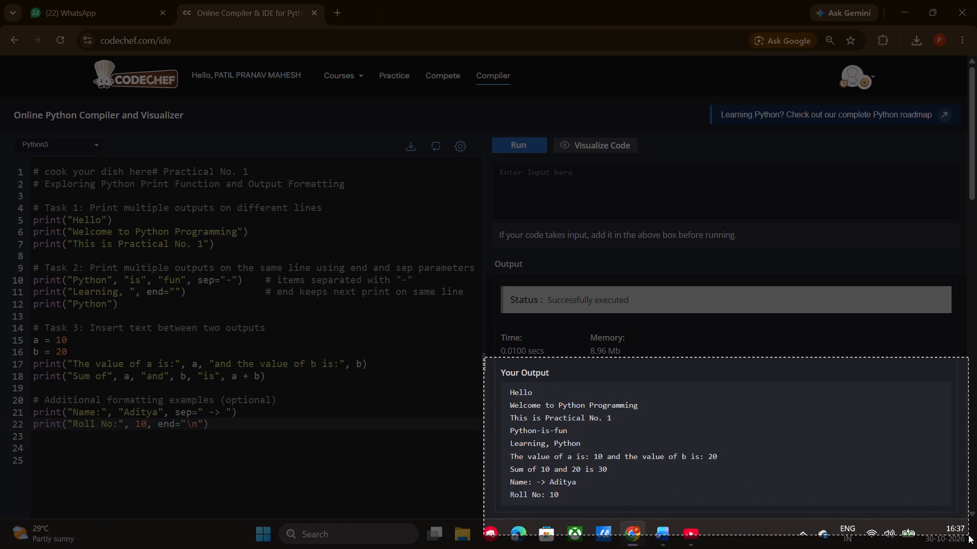
{"action": "left_click_drag", "start_coordinate": [968, 535], "coordinate": [955, 509]}
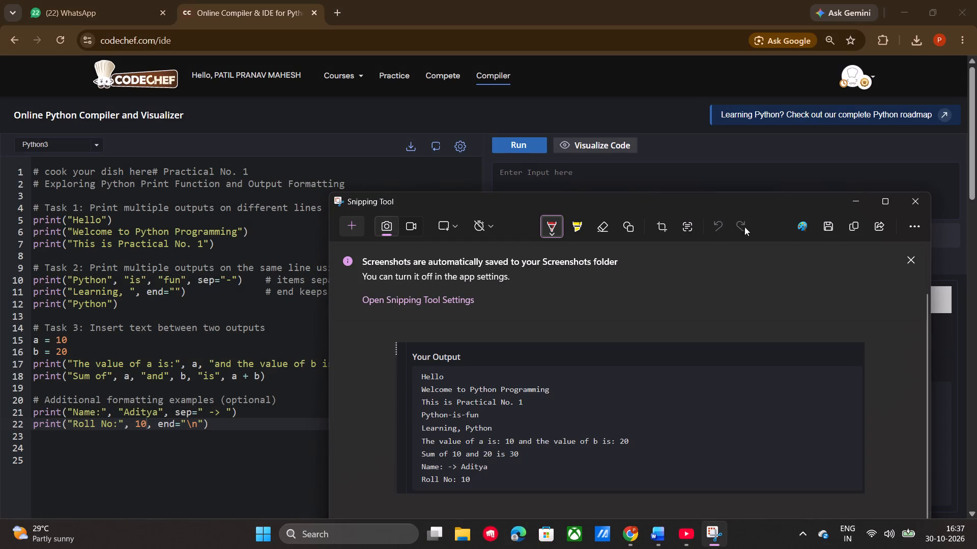
Save the output capture as a PNG in the Screenshots folder under its suggested name, replacing the existing copy.
{"action": "left_click", "coordinate": [834, 220]}
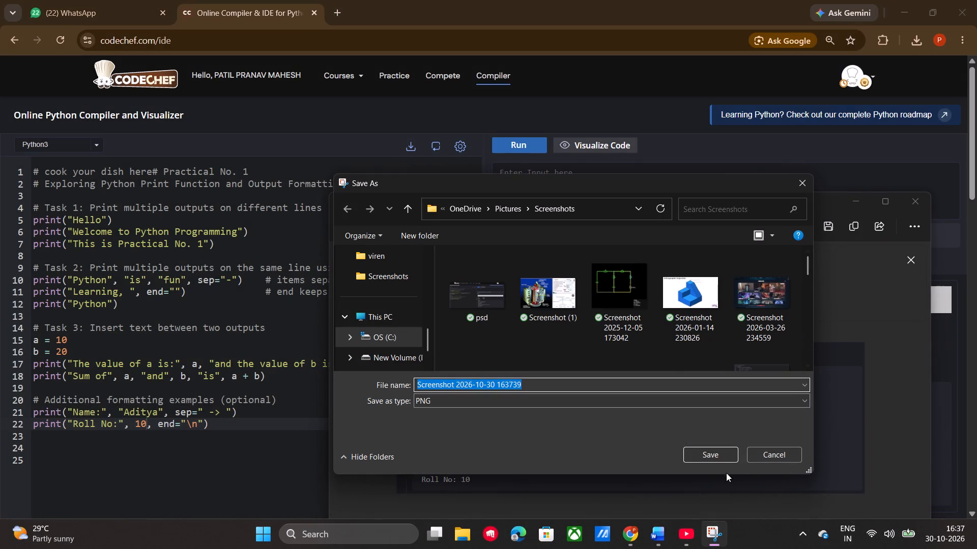
{"action": "left_click", "coordinate": [713, 450]}
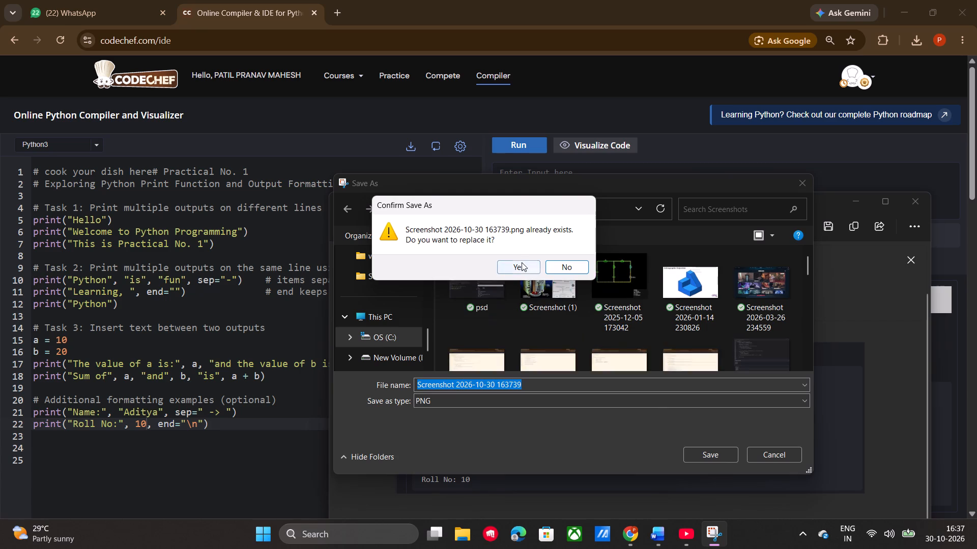
{"action": "left_click", "coordinate": [522, 262]}
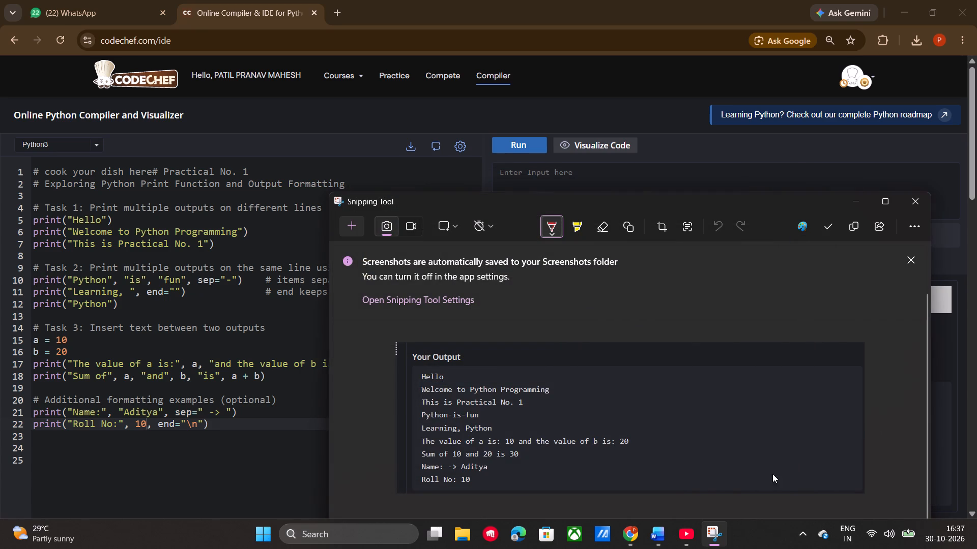
Switch to the Word document "Attach screen shot of python file (1)" and delete the old code screenshot from the bordered page 2.
{"action": "left_click", "coordinate": [631, 531]}
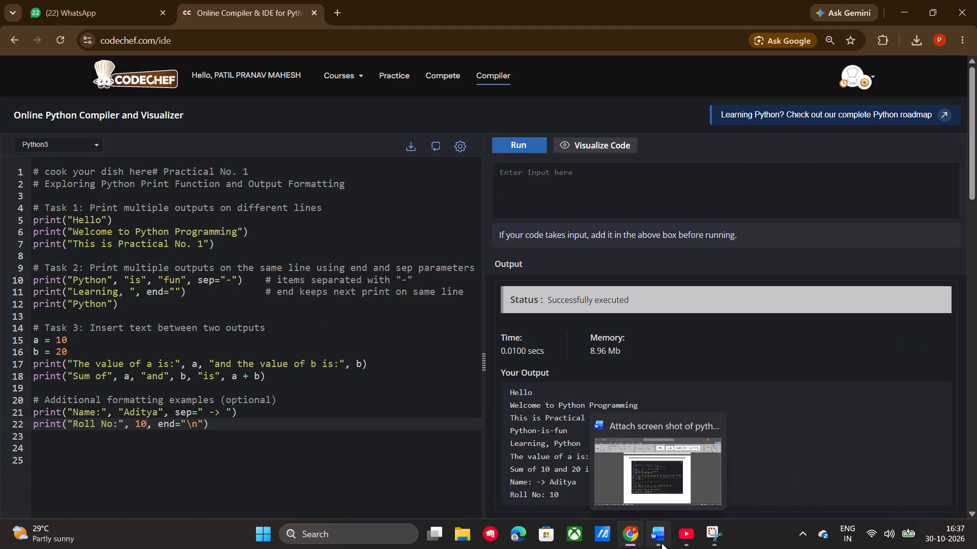
{"action": "left_click", "coordinate": [647, 500]}
{"action": "scroll", "coordinate": [308, 132], "scroll_direction": "down", "scroll_amount": 1}
{"action": "scroll", "coordinate": [308, 132], "scroll_direction": "up", "scroll_amount": 7}
{"action": "scroll", "coordinate": [369, 265], "scroll_direction": "down", "scroll_amount": 4}
{"action": "scroll", "coordinate": [372, 277], "scroll_direction": "up", "scroll_amount": 3}
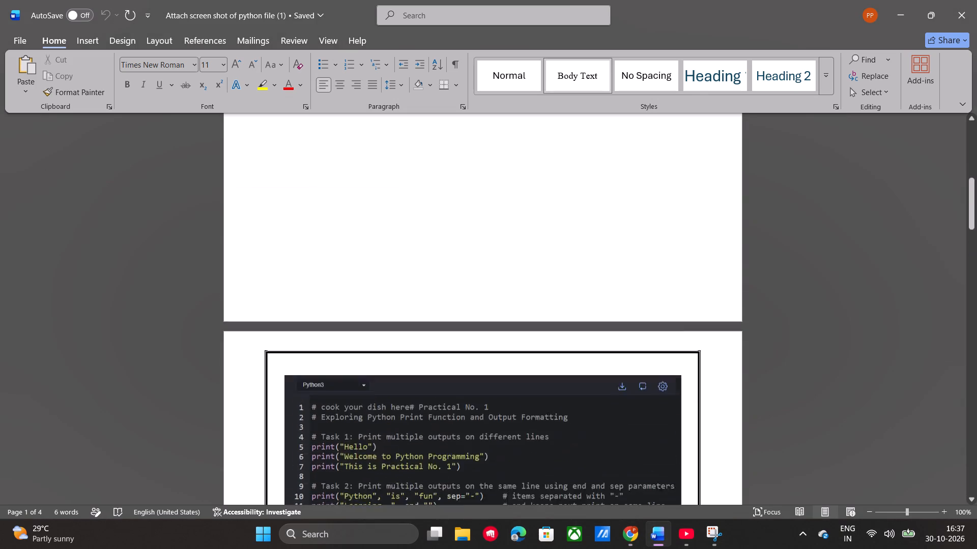
{"action": "scroll", "coordinate": [372, 277], "scroll_direction": "up", "scroll_amount": 12}
{"action": "scroll", "coordinate": [372, 277], "scroll_direction": "down", "scroll_amount": 1}
{"action": "scroll", "coordinate": [372, 277], "scroll_direction": "up", "scroll_amount": 6}
{"action": "scroll", "coordinate": [372, 277], "scroll_direction": "down", "scroll_amount": 8}
{"action": "scroll", "coordinate": [372, 277], "scroll_direction": "up", "scroll_amount": 2}
{"action": "scroll", "coordinate": [372, 277], "scroll_direction": "down", "scroll_amount": 14}
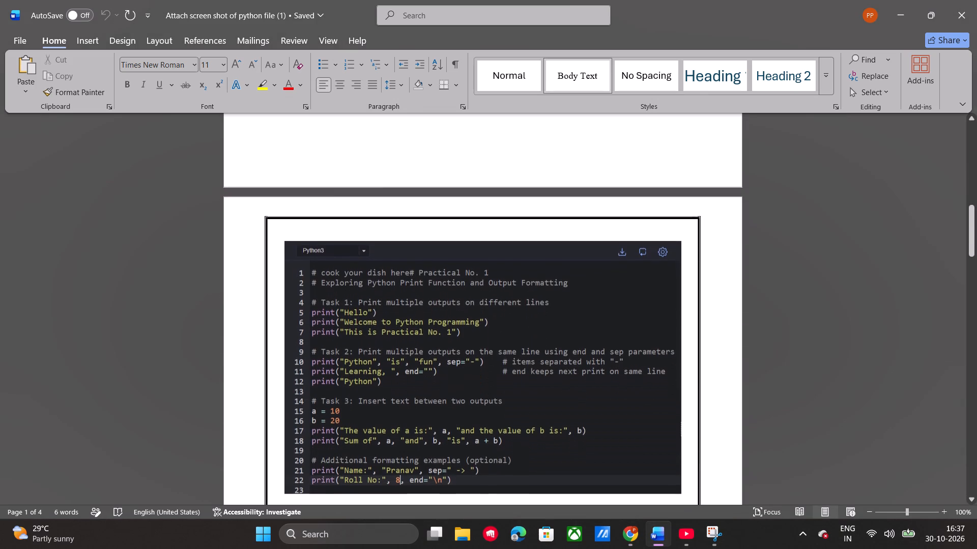
{"action": "right_click", "coordinate": [433, 338]}
{"action": "left_click", "coordinate": [433, 338]}
{"action": "left_click", "coordinate": [395, 343]}
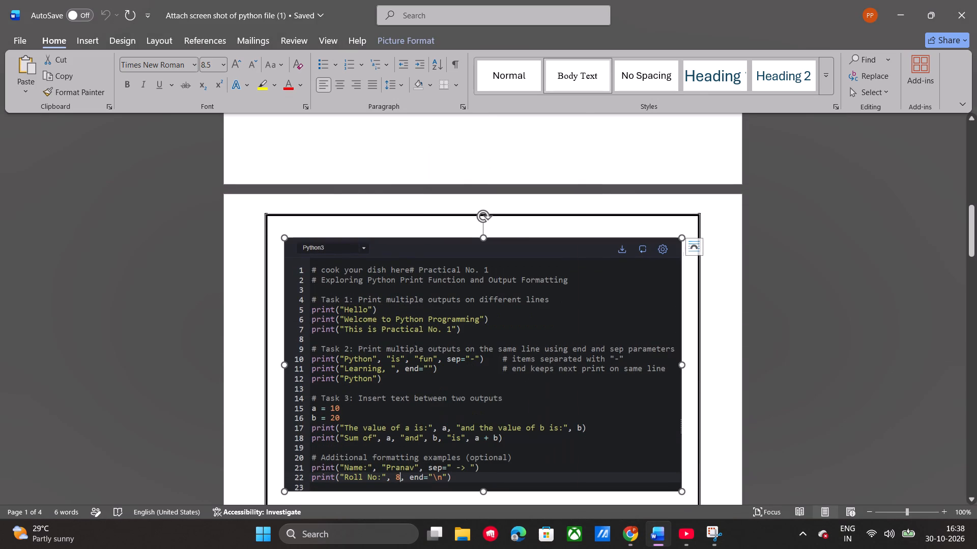
{"action": "key", "text": "Delete"}
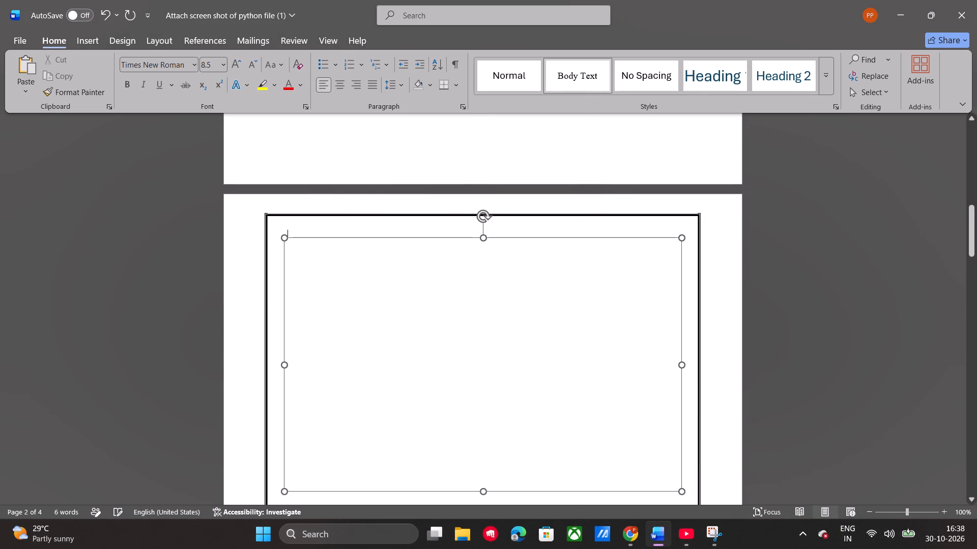
{"action": "left_click", "coordinate": [96, 41]}
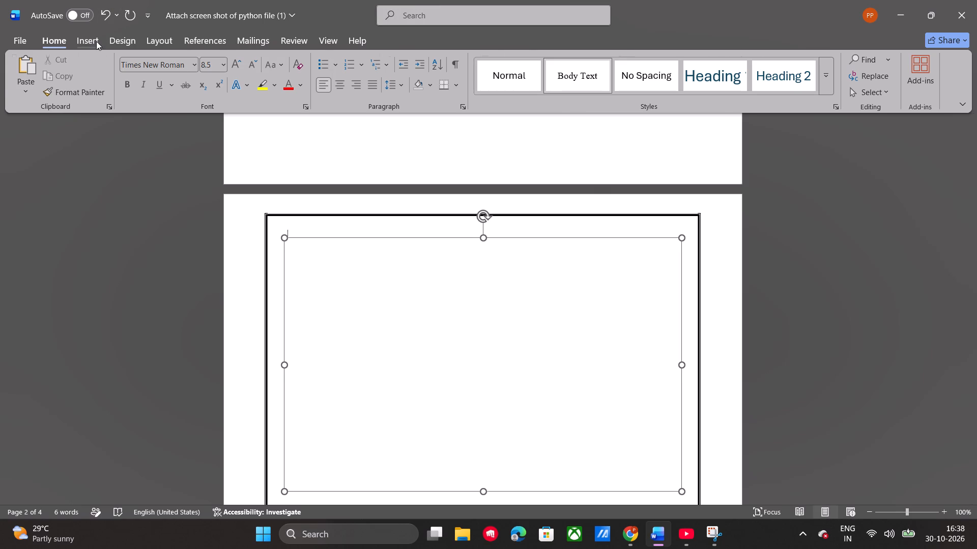
{"action": "left_click", "coordinate": [134, 83]}
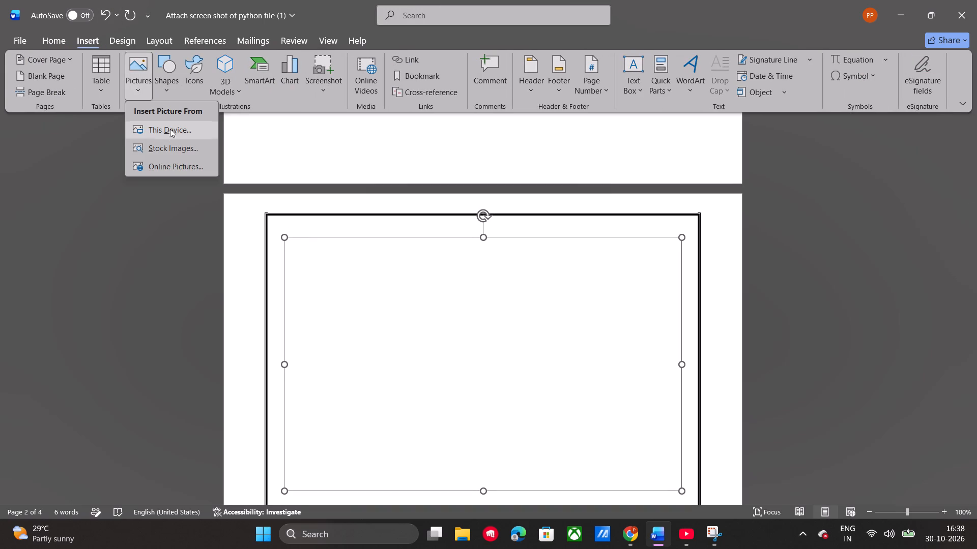
{"action": "left_click", "coordinate": [171, 136]}
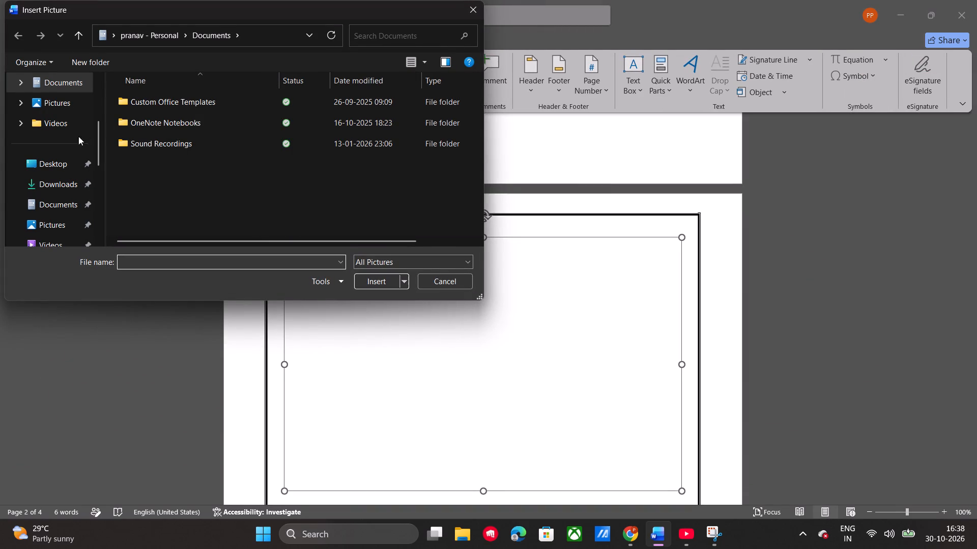
{"action": "left_click", "coordinate": [46, 101]}
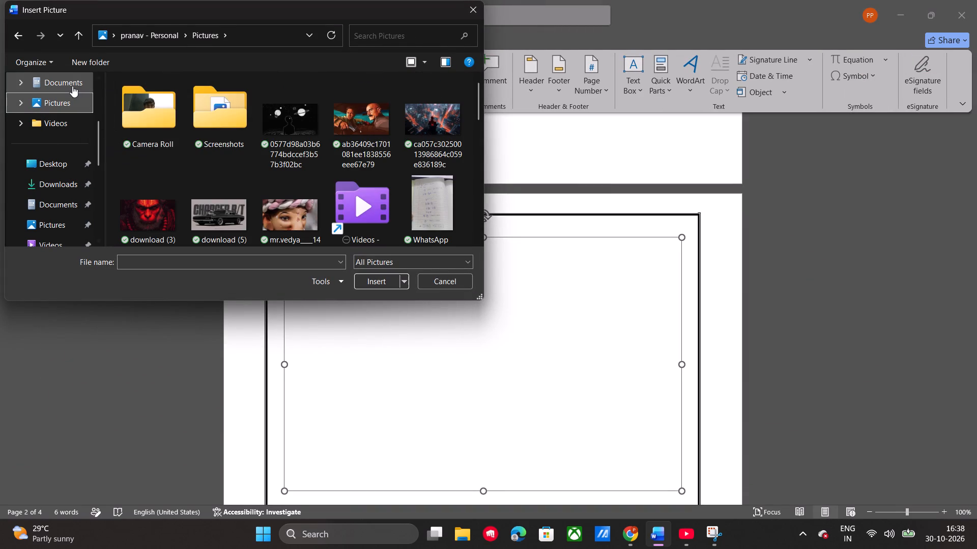
{"action": "left_click", "coordinate": [72, 86]}
{"action": "scroll", "coordinate": [69, 143], "scroll_direction": "up", "scroll_amount": 5}
{"action": "left_click", "coordinate": [66, 88]}
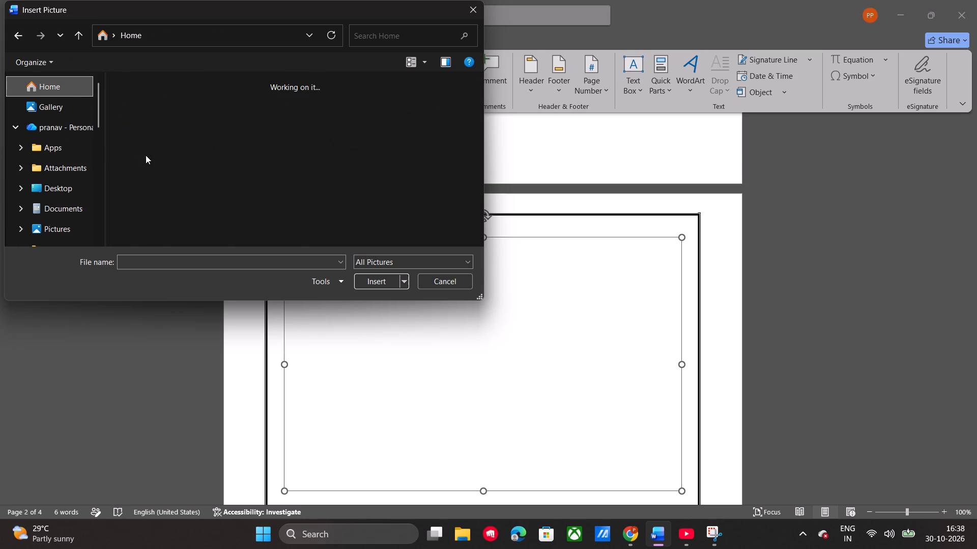
{"action": "left_click", "coordinate": [69, 116]}
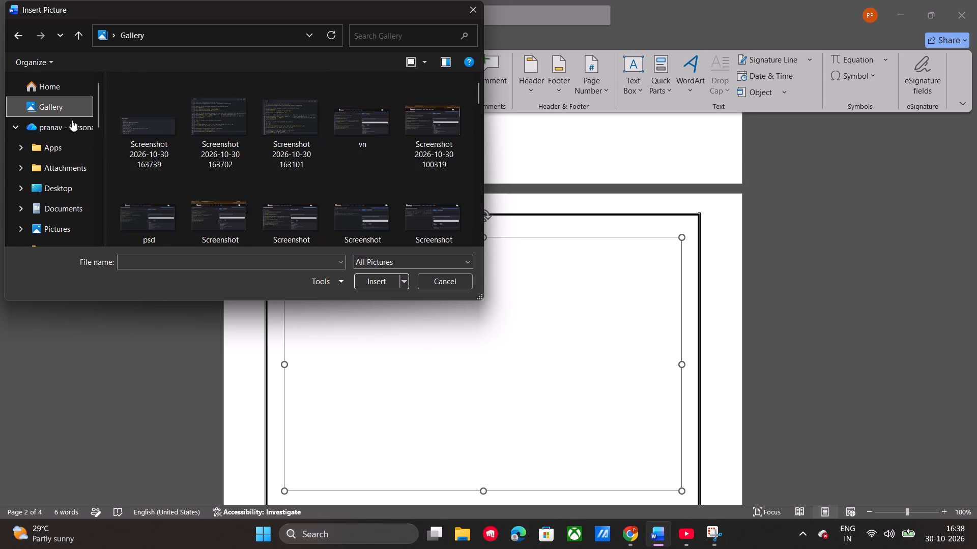
{"action": "left_click", "coordinate": [237, 143]}
{"action": "left_click", "coordinate": [367, 283]}
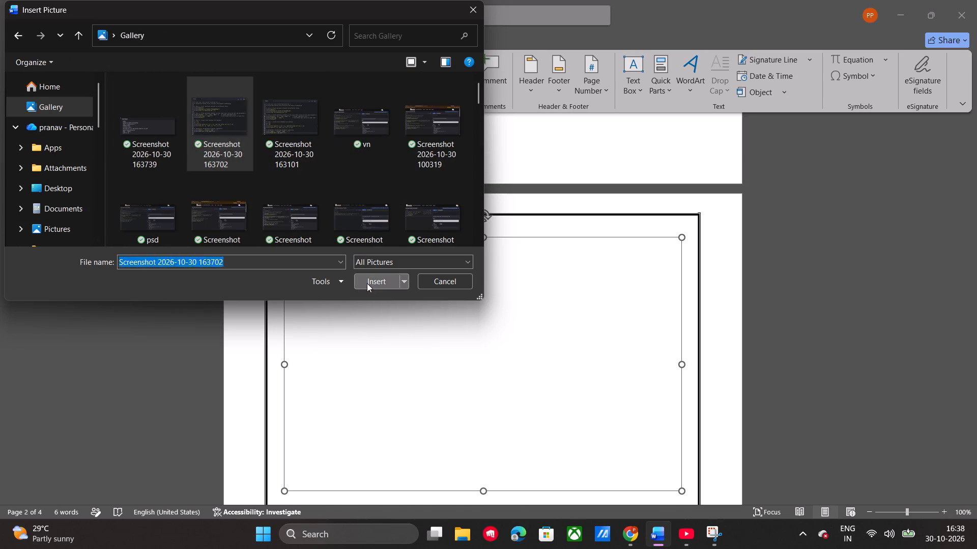
{"action": "left_click", "coordinate": [726, 399]}
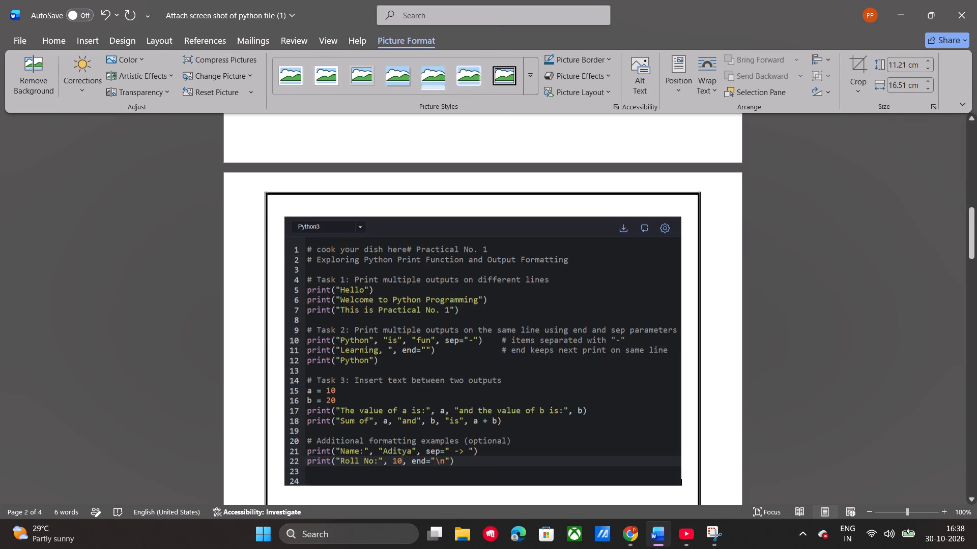
{"action": "scroll", "coordinate": [688, 326], "scroll_direction": "down", "scroll_amount": 6}
{"action": "scroll", "coordinate": [475, 376], "scroll_direction": "down", "scroll_amount": 16}
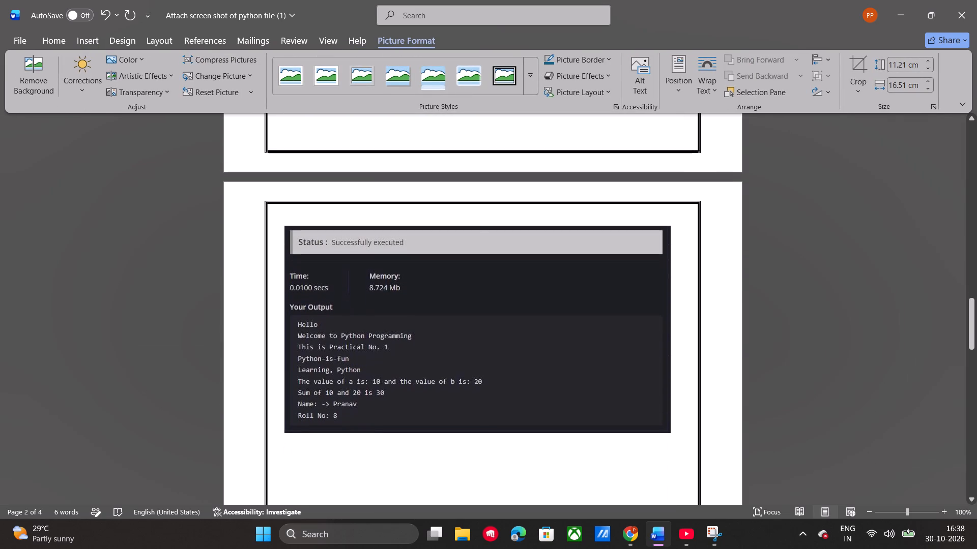
{"action": "left_click", "coordinate": [473, 375]}
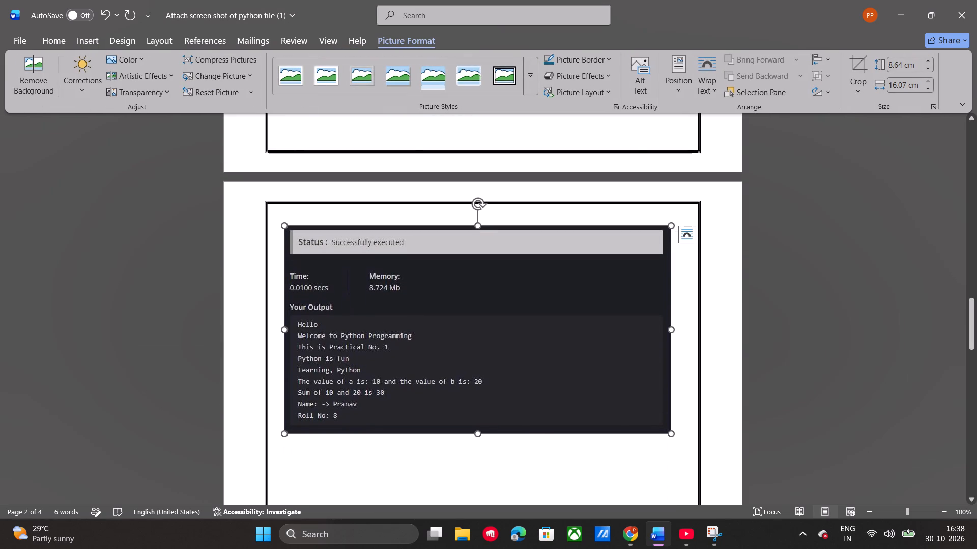
{"action": "key", "text": "Delete"}
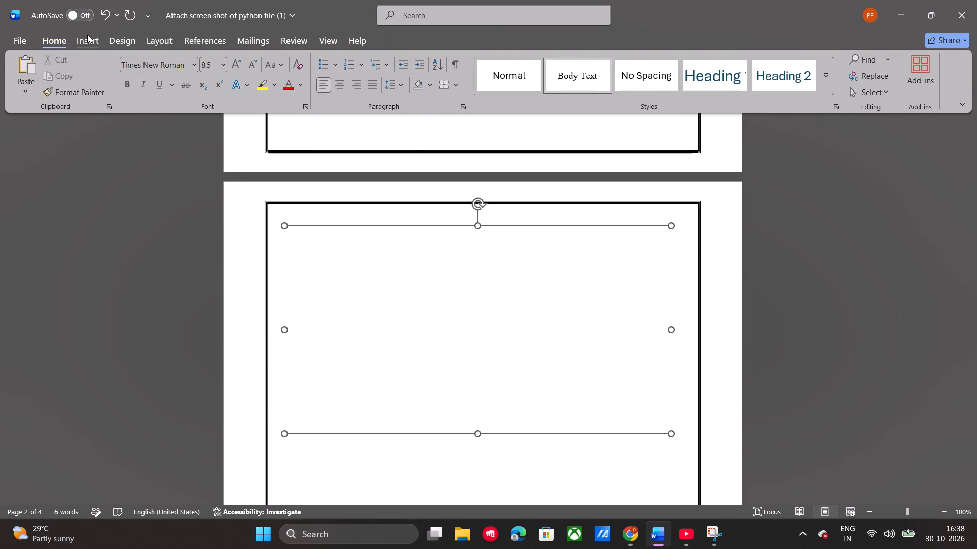
{"action": "left_click", "coordinate": [87, 35]}
{"action": "left_click", "coordinate": [136, 79]}
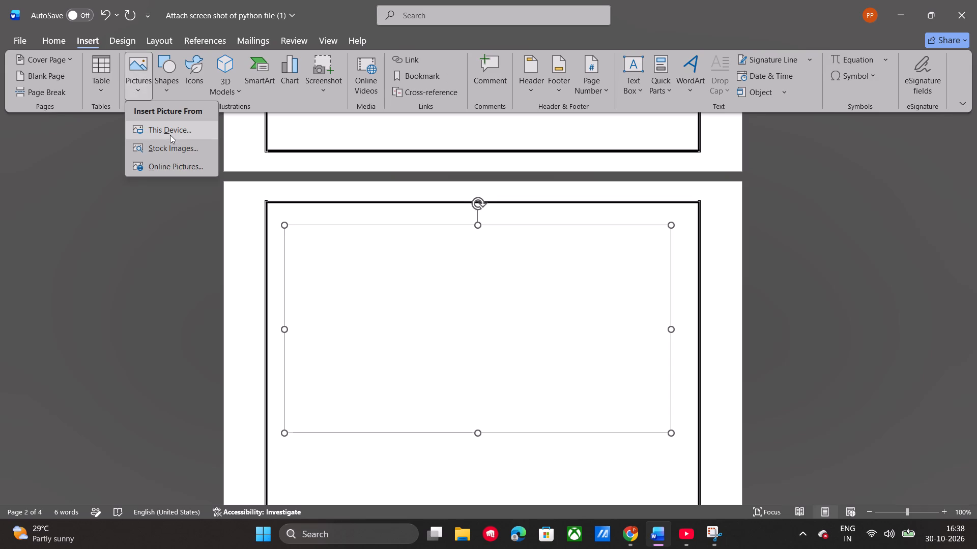
{"action": "left_click", "coordinate": [170, 135]}
{"action": "scroll", "coordinate": [56, 146], "scroll_direction": "up", "scroll_amount": 6}
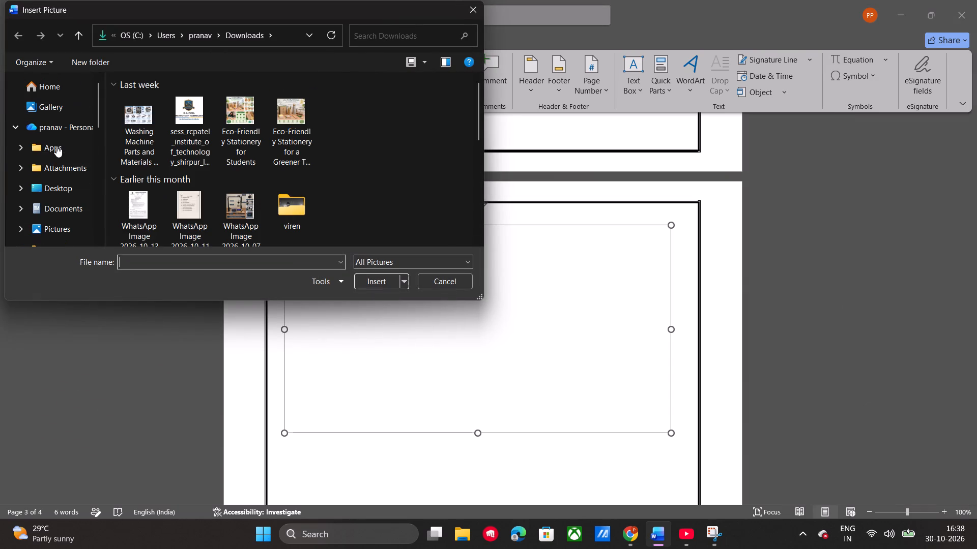
{"action": "scroll", "coordinate": [53, 137], "scroll_direction": "up", "scroll_amount": 4}
{"action": "left_click", "coordinate": [59, 98]}
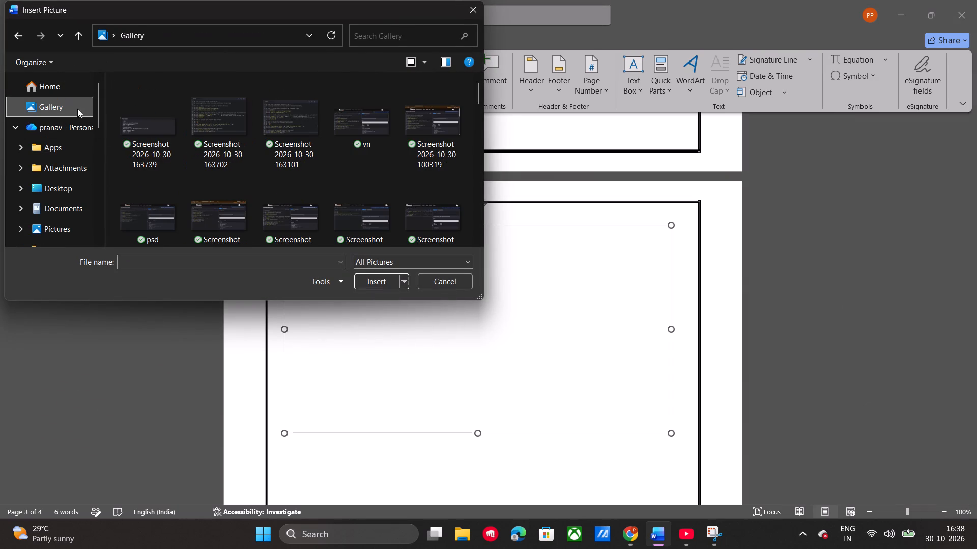
{"action": "left_click", "coordinate": [166, 109]}
{"action": "left_click", "coordinate": [382, 276]}
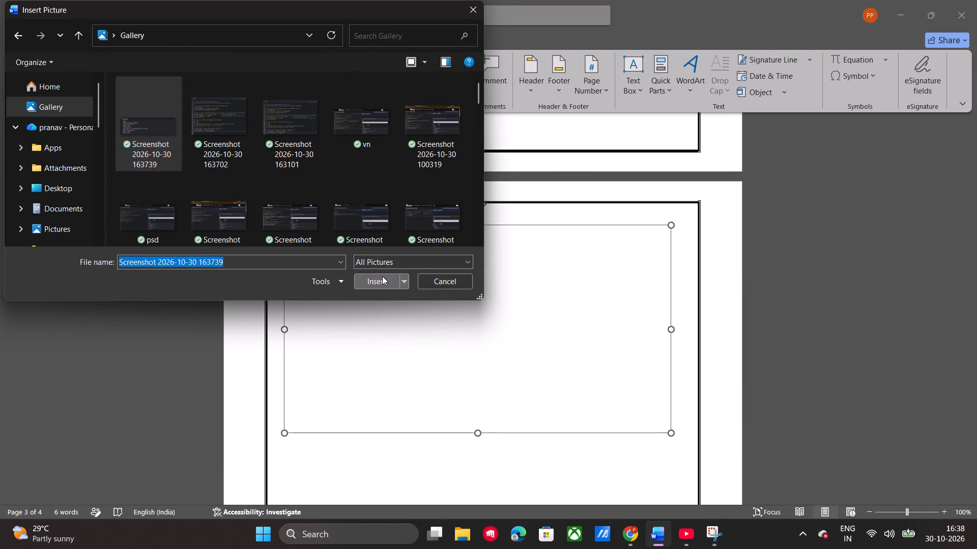
{"action": "left_click", "coordinate": [732, 280]}
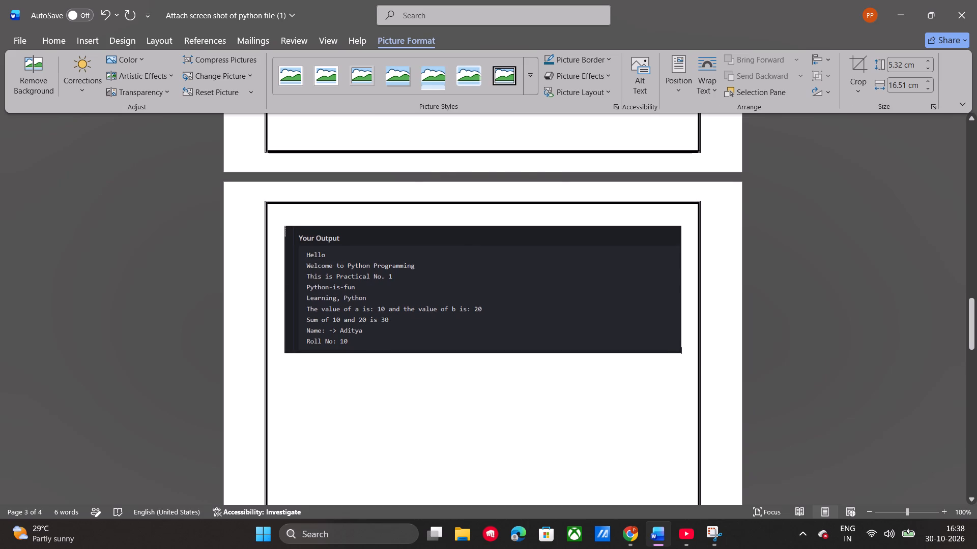
Review the document's pages, checking the newly inserted code and output screenshots and the page that follows them.
{"action": "scroll", "coordinate": [733, 280], "scroll_direction": "up", "scroll_amount": 12}
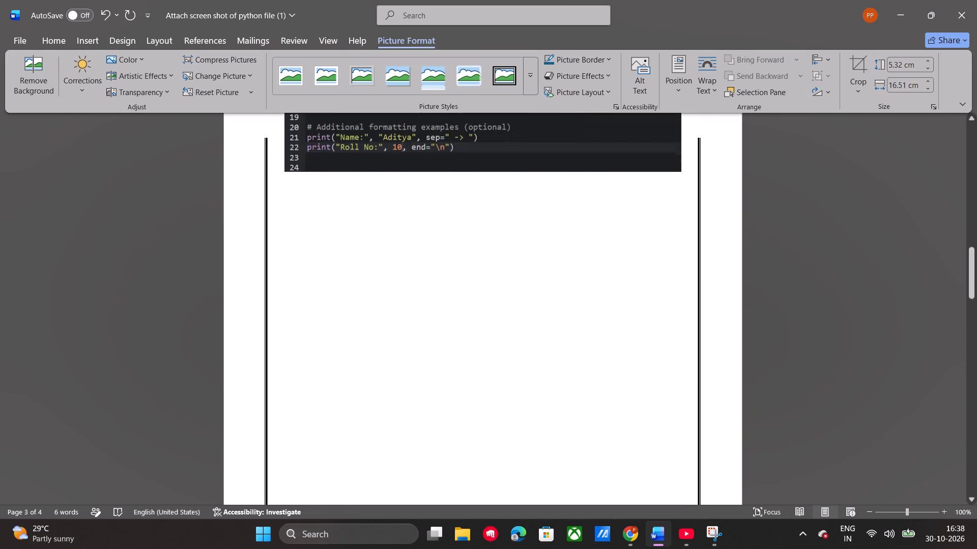
{"action": "scroll", "coordinate": [733, 280], "scroll_direction": "up", "scroll_amount": 14}
{"action": "scroll", "coordinate": [733, 281], "scroll_direction": "down", "scroll_amount": 11}
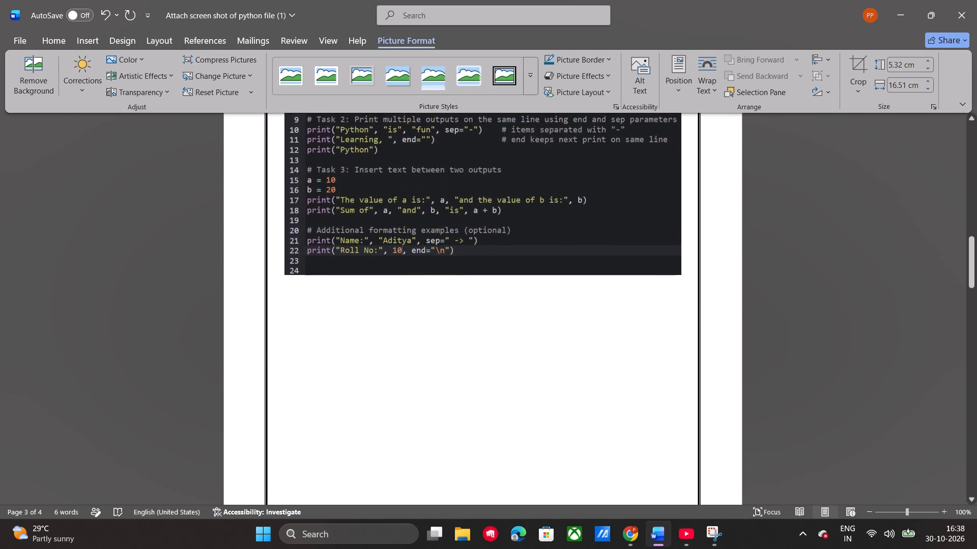
{"action": "scroll", "coordinate": [732, 280], "scroll_direction": "down", "scroll_amount": 10}
{"action": "scroll", "coordinate": [732, 280], "scroll_direction": "up", "scroll_amount": 10}
{"action": "scroll", "coordinate": [732, 280], "scroll_direction": "down", "scroll_amount": 1}
{"action": "scroll", "coordinate": [732, 280], "scroll_direction": "up", "scroll_amount": 3}
{"action": "scroll", "coordinate": [732, 280], "scroll_direction": "down", "scroll_amount": 1}
{"action": "scroll", "coordinate": [732, 280], "scroll_direction": "up", "scroll_amount": 7}
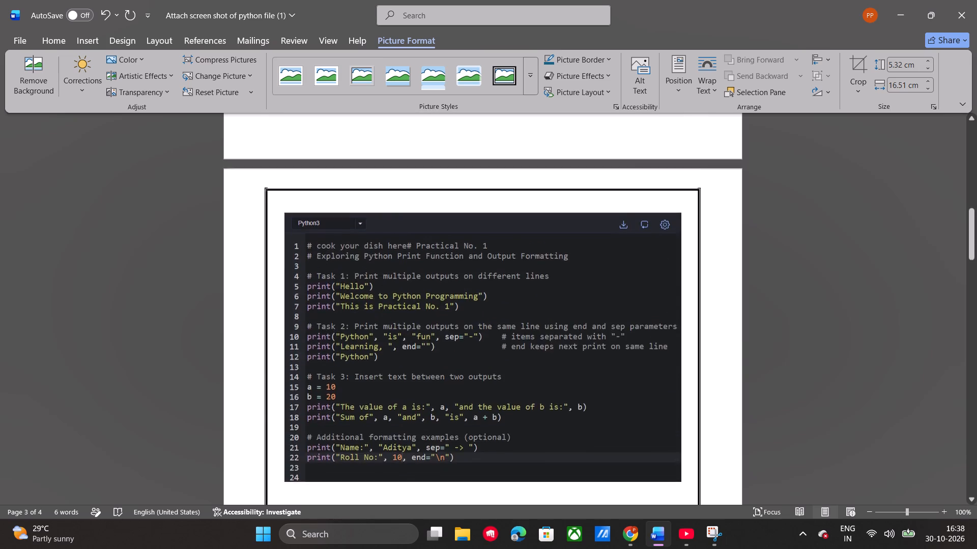
{"action": "scroll", "coordinate": [732, 280], "scroll_direction": "up", "scroll_amount": 11}
{"action": "scroll", "coordinate": [732, 280], "scroll_direction": "down", "scroll_amount": 20}
{"action": "scroll", "coordinate": [732, 281], "scroll_direction": "down", "scroll_amount": 19}
{"action": "scroll", "coordinate": [732, 282], "scroll_direction": "up", "scroll_amount": 1}
{"action": "scroll", "coordinate": [732, 282], "scroll_direction": "down", "scroll_amount": 20}
{"action": "scroll", "coordinate": [732, 282], "scroll_direction": "down", "scroll_amount": 4}
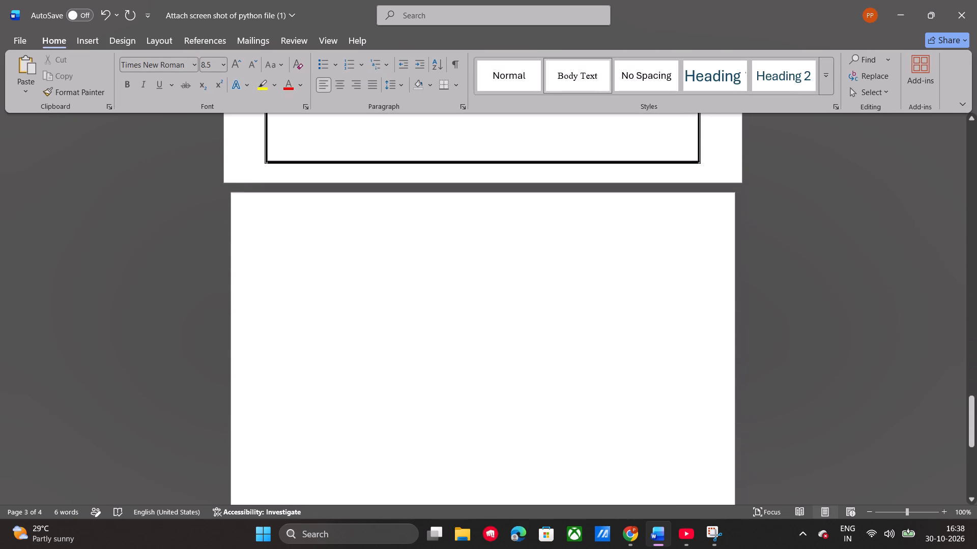
{"action": "scroll", "coordinate": [732, 310], "scroll_direction": "up", "scroll_amount": 19}
{"action": "scroll", "coordinate": [733, 310], "scroll_direction": "up", "scroll_amount": 16}
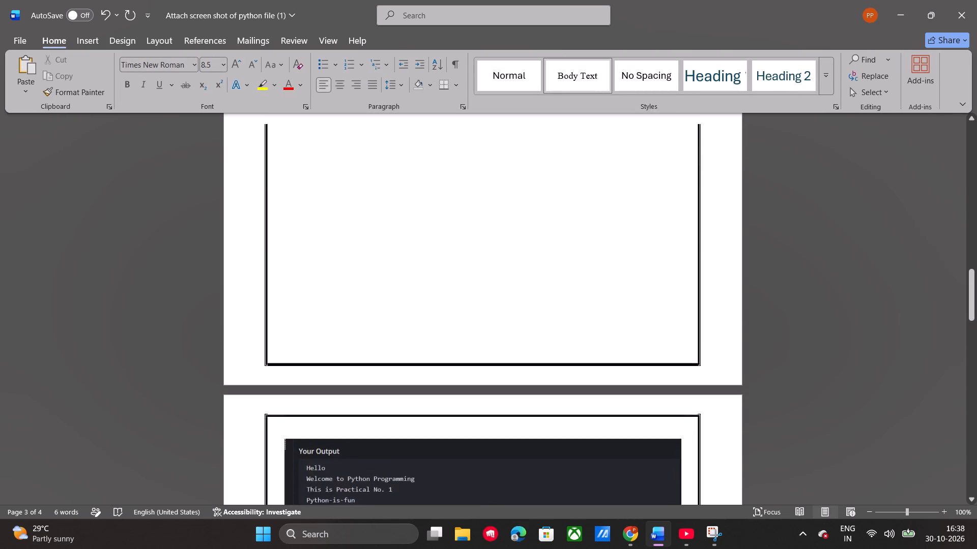
Save the Word document "Attach screen shot of python file (1)" with its updated code and output screenshots.
{"action": "scroll", "coordinate": [733, 310], "scroll_direction": "up", "scroll_amount": 16}
{"action": "scroll", "coordinate": [733, 310], "scroll_direction": "up", "scroll_amount": 5}
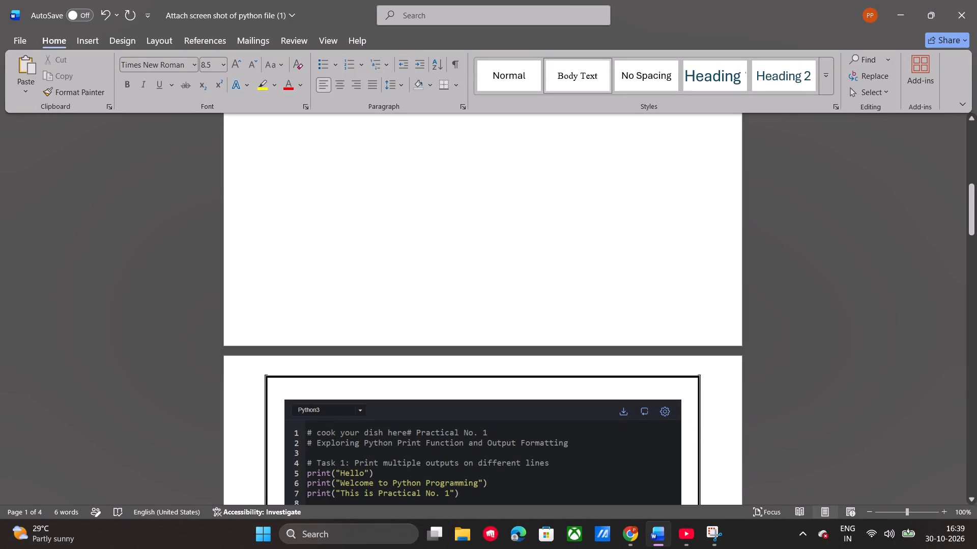
{"action": "key", "text": "ctrl+s"}
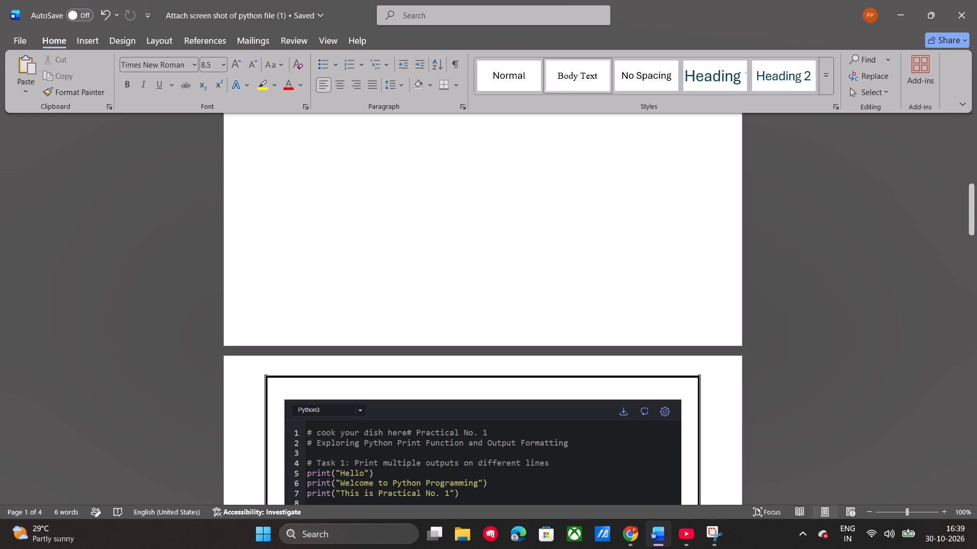
{"action": "key", "text": "ctrl+s"}
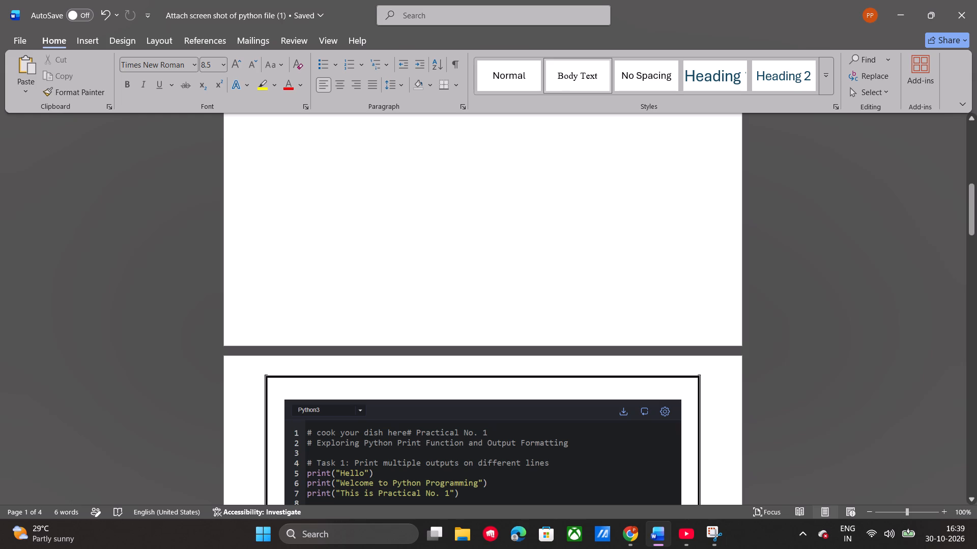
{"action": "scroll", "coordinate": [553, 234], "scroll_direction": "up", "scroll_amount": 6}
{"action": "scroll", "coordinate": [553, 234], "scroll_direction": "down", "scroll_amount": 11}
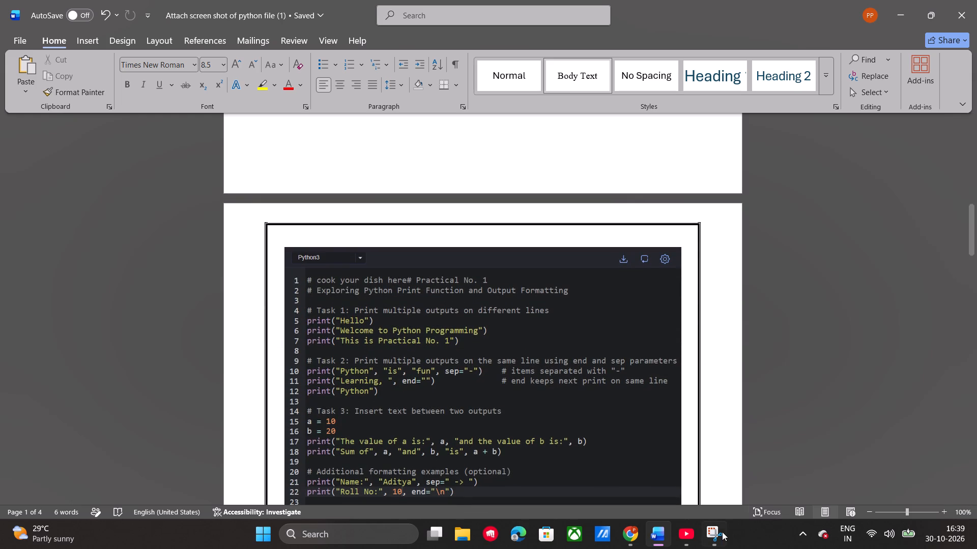
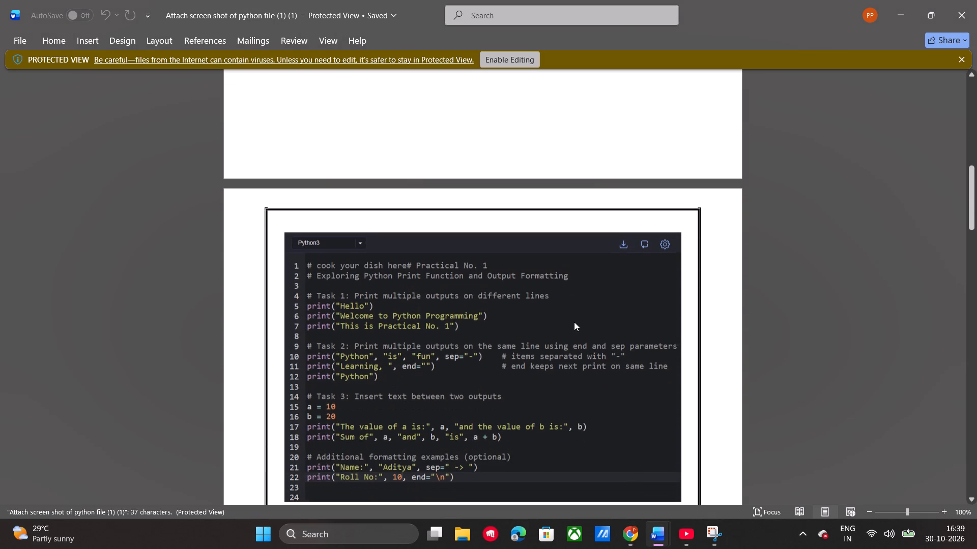
Take the document "Attach screen shot of python file (1) (1)" out of Protected View by enabling editing.
{"action": "scroll", "coordinate": [574, 318], "scroll_direction": "down", "scroll_amount": 17}
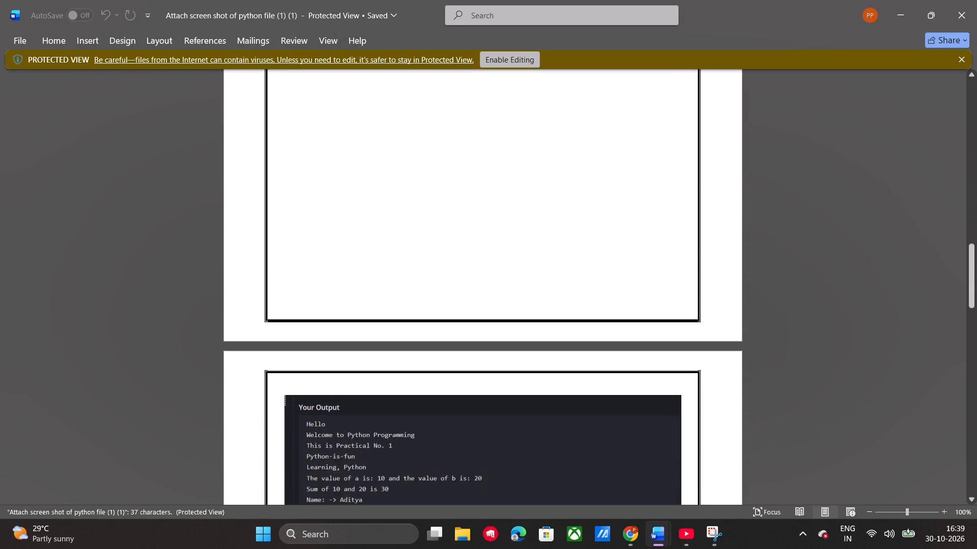
{"action": "scroll", "coordinate": [574, 318], "scroll_direction": "down", "scroll_amount": 2}
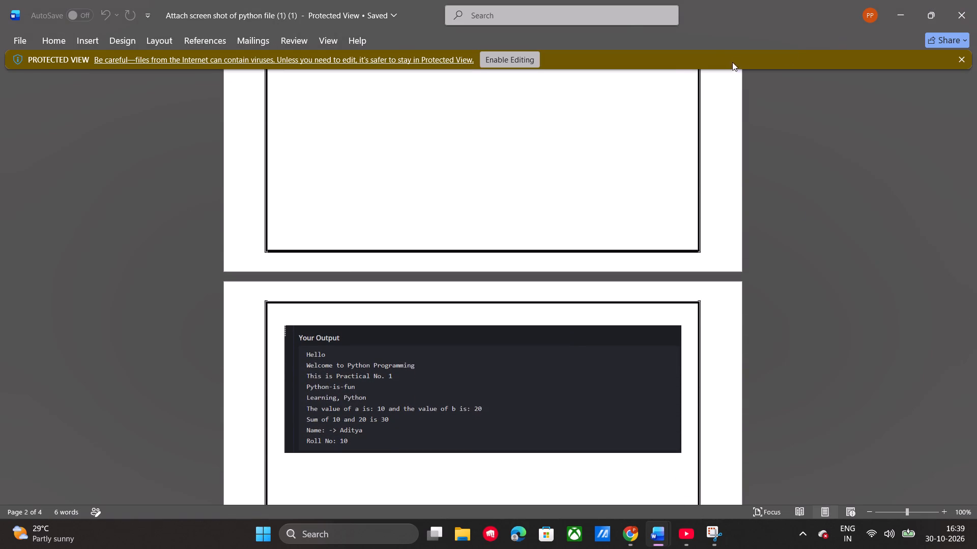
{"action": "left_click", "coordinate": [496, 65]}
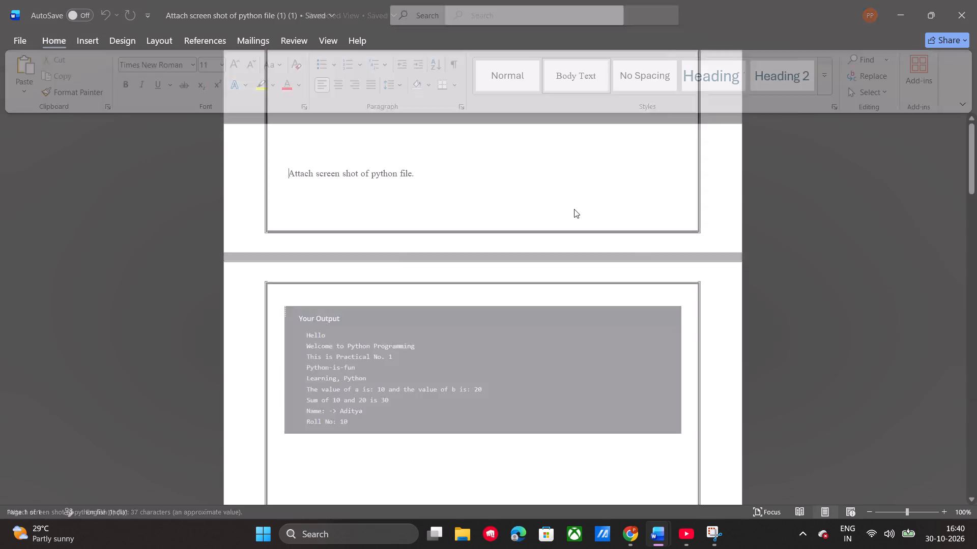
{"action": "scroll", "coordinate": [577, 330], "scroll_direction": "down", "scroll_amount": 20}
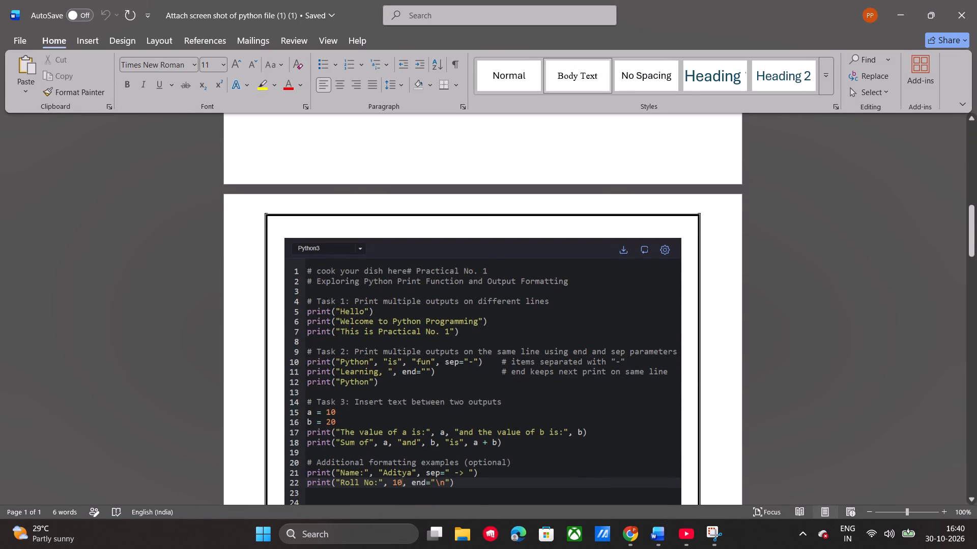
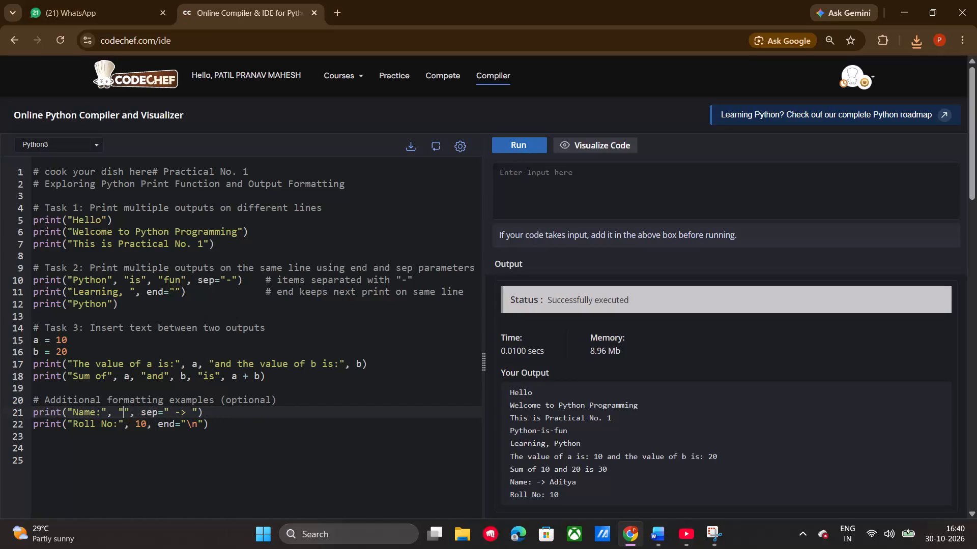
Set the name to "Rushikesh" on line 21 and the roll number to 14 on line 22 of the Python code.
{"action": "type", "text": "Rushik4"}
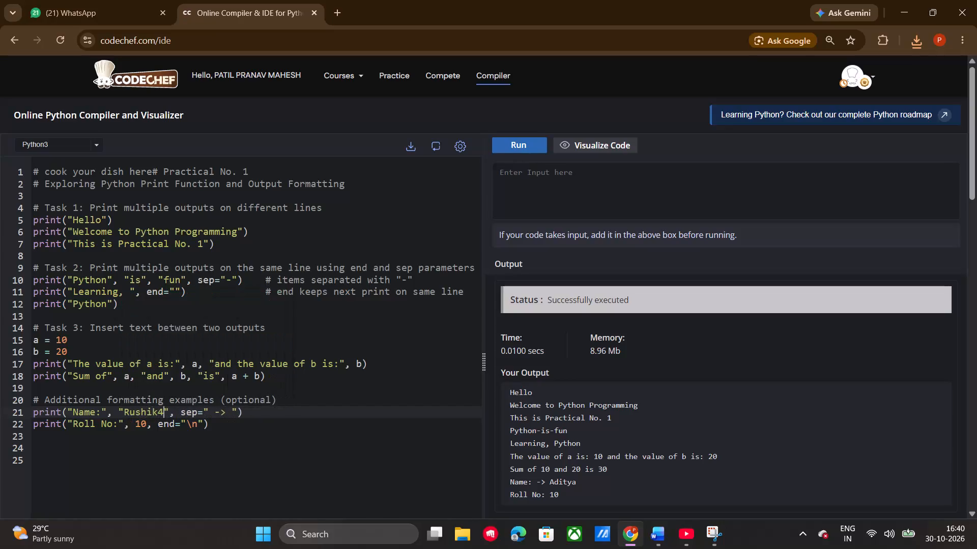
{"action": "key", "text": "BackSpace"}
{"action": "type", "text": "esh"}
{"action": "left_click", "coordinate": [148, 430]}
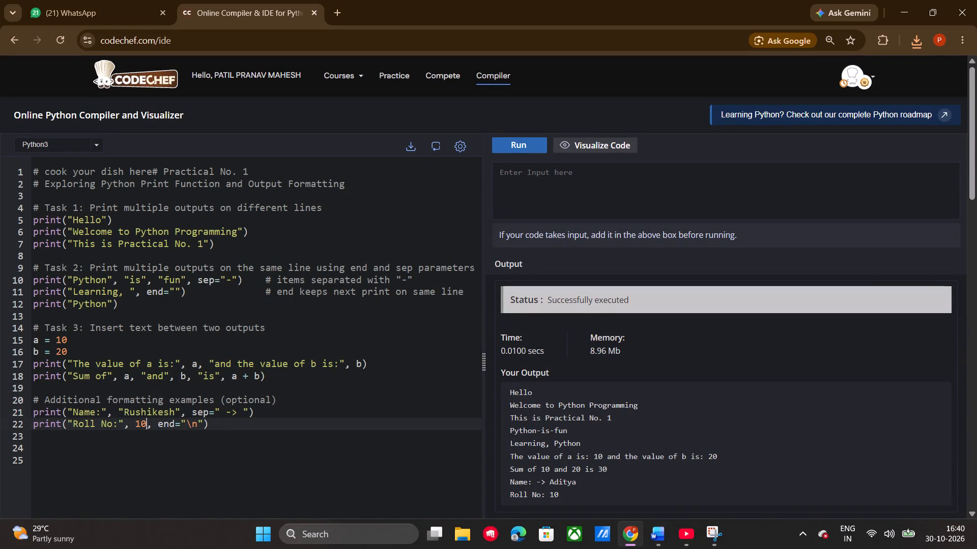
{"action": "key", "text": "BackSpace"}
{"action": "key", "text": "4"}
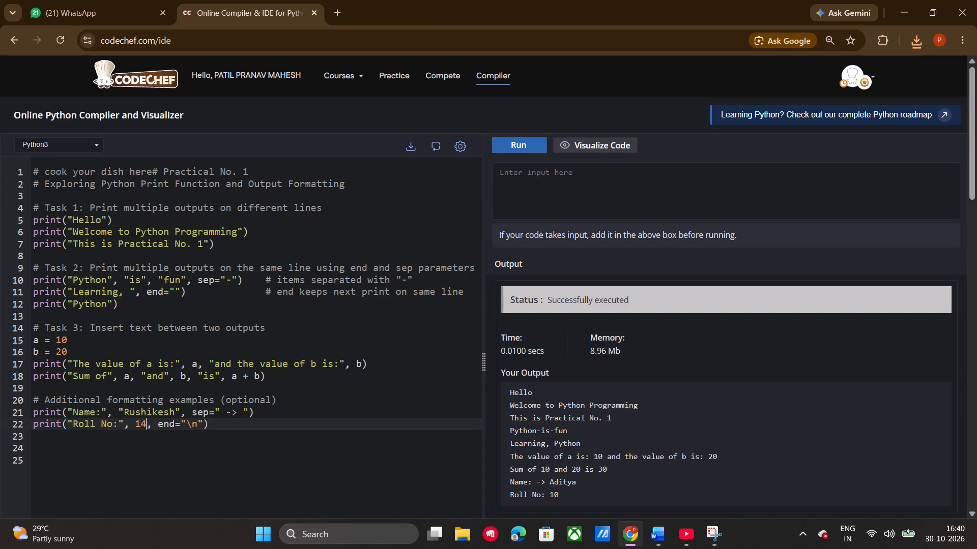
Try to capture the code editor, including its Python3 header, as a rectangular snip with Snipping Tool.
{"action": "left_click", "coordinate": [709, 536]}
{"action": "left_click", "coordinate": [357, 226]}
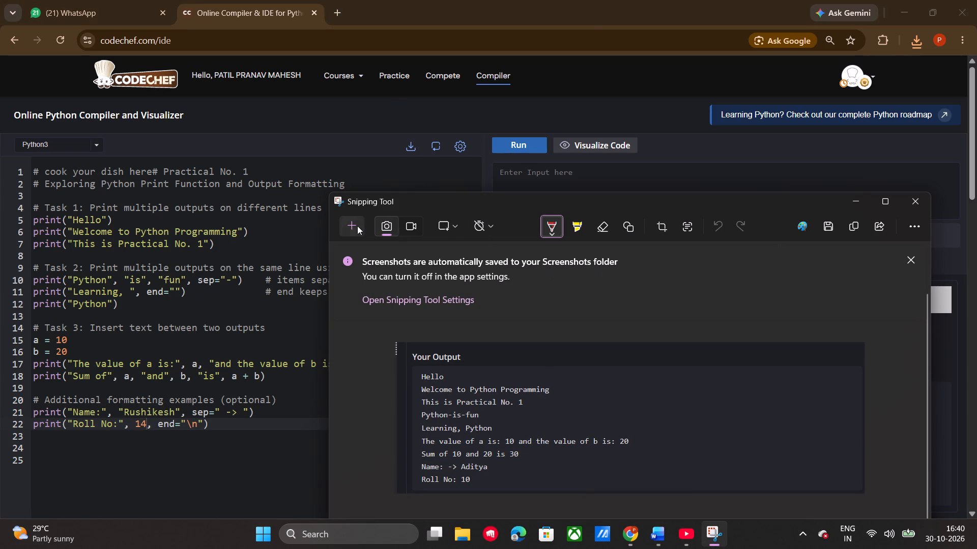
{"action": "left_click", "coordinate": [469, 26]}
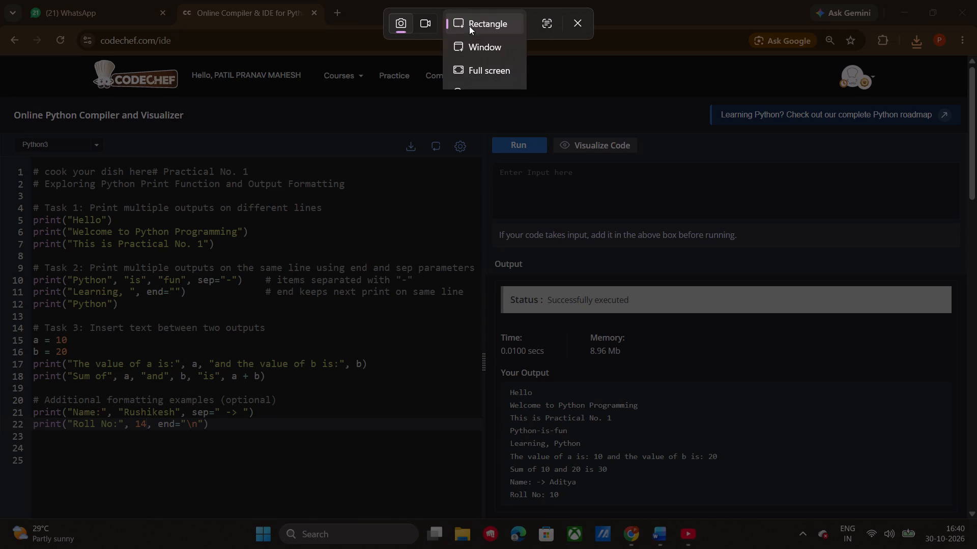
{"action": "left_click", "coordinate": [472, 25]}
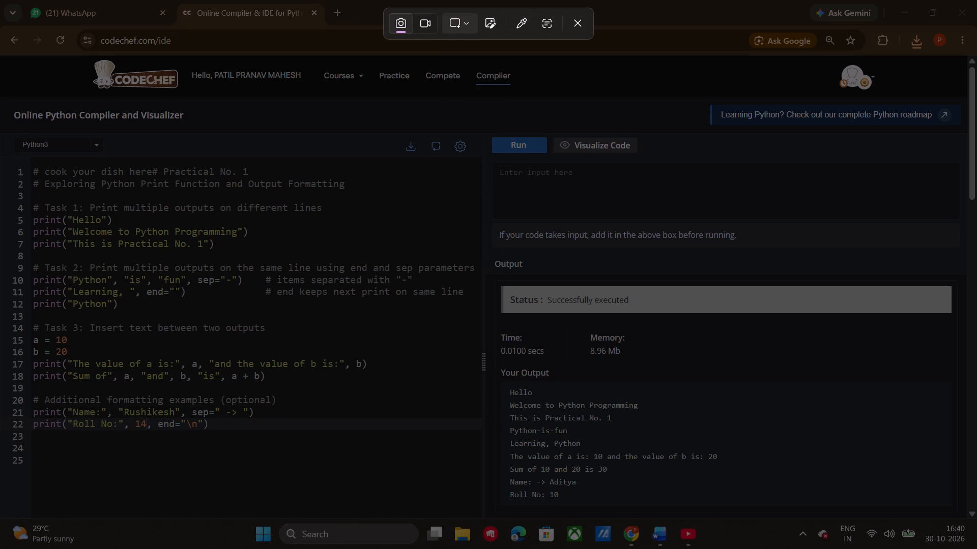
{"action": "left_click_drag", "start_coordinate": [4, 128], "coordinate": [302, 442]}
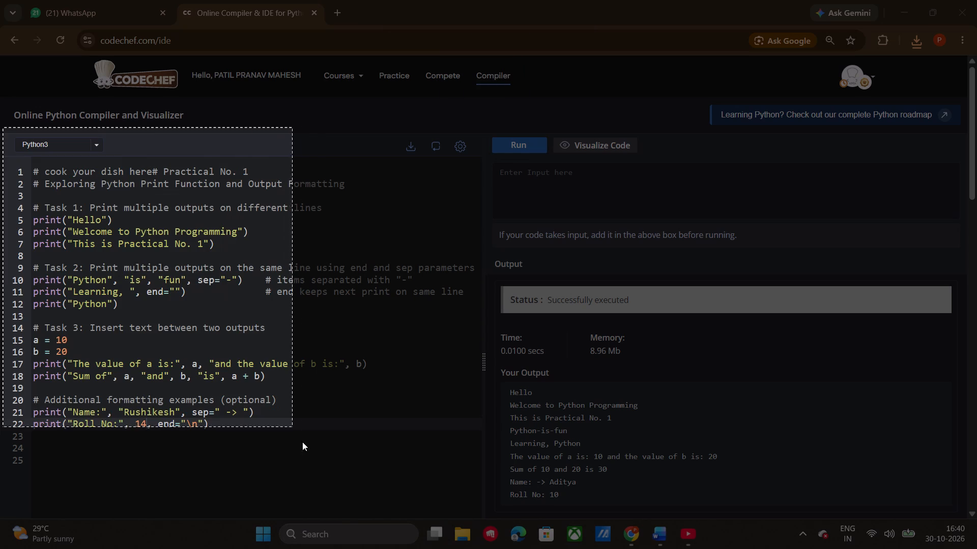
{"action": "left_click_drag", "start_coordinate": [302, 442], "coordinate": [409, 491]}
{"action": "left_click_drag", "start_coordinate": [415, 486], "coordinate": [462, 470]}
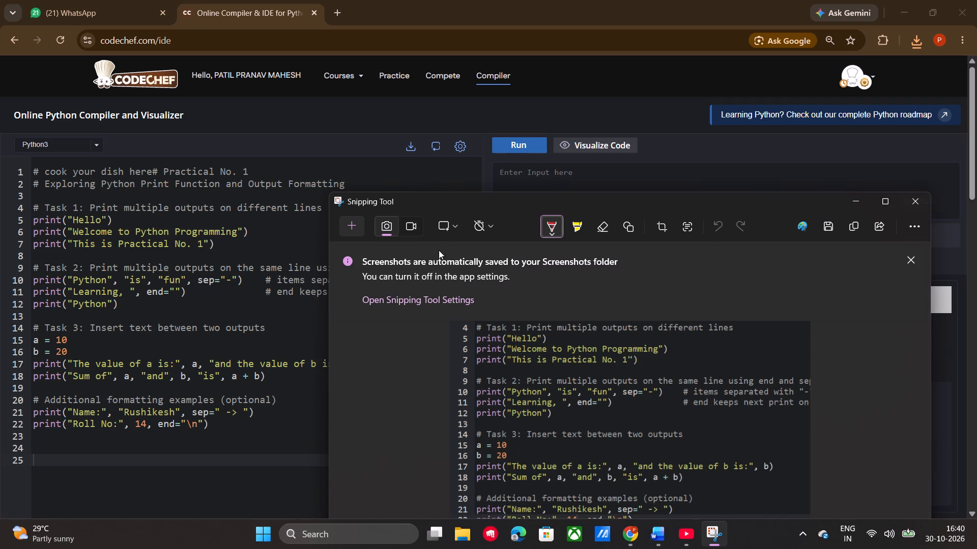
Capture the full width of the code lines as a rectangular snip and save it as PNG over the auto-saved copy.
{"action": "left_click", "coordinate": [354, 229]}
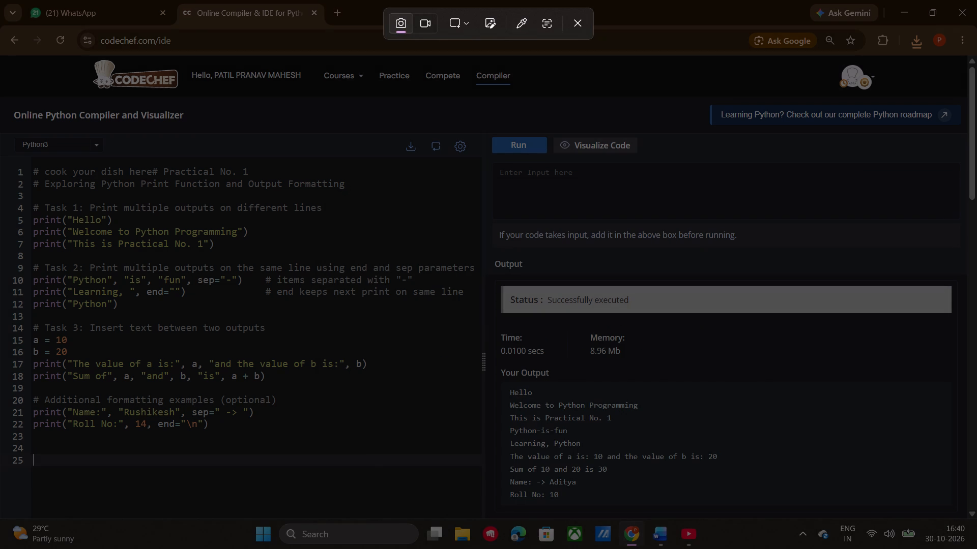
{"action": "left_click_drag", "start_coordinate": [8, 159], "coordinate": [287, 356]}
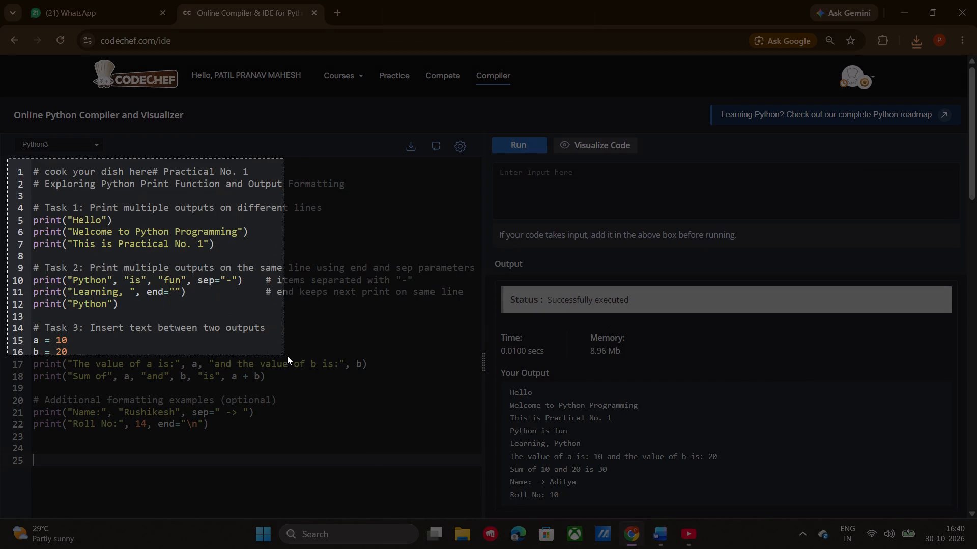
{"action": "left_click_drag", "start_coordinate": [287, 356], "coordinate": [487, 487]}
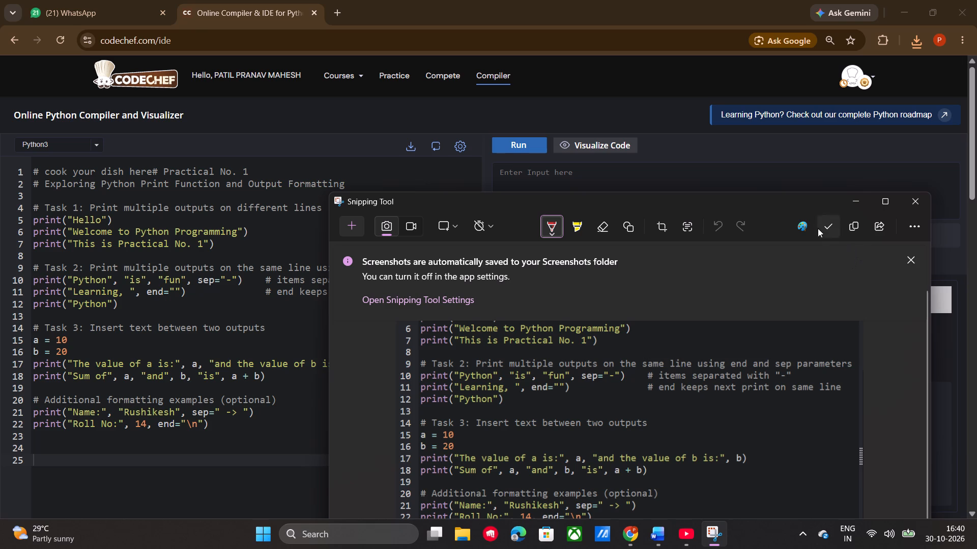
{"action": "left_click", "coordinate": [827, 222]}
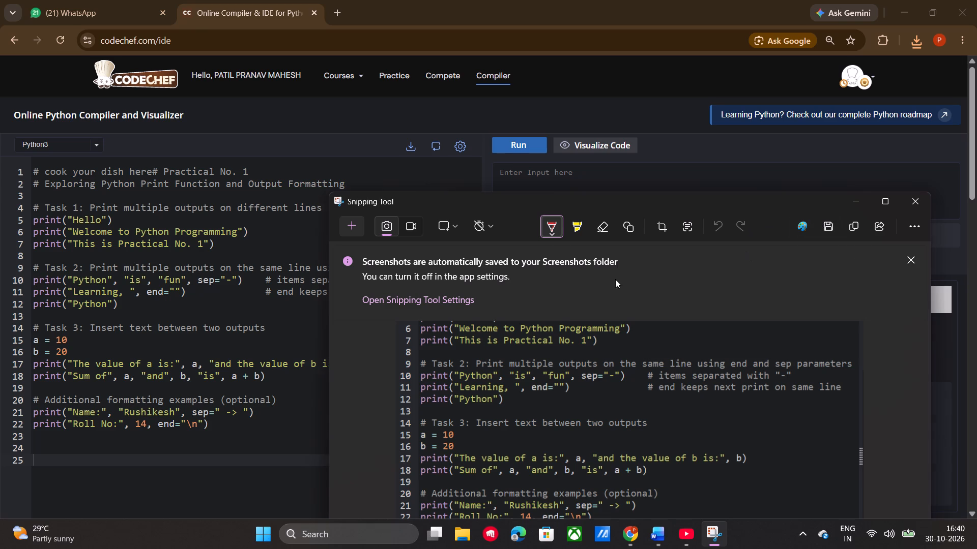
{"action": "left_click", "coordinate": [693, 452]}
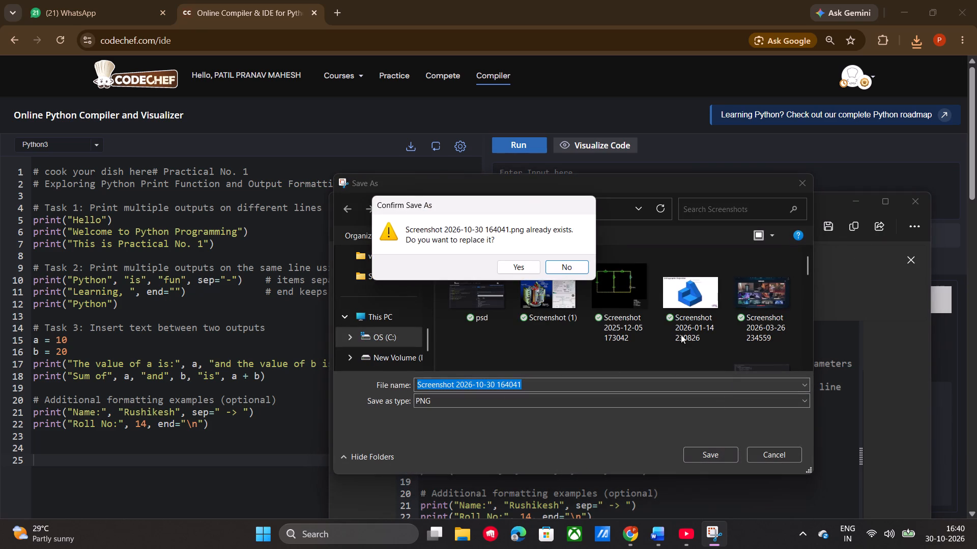
{"action": "left_click", "coordinate": [511, 273]}
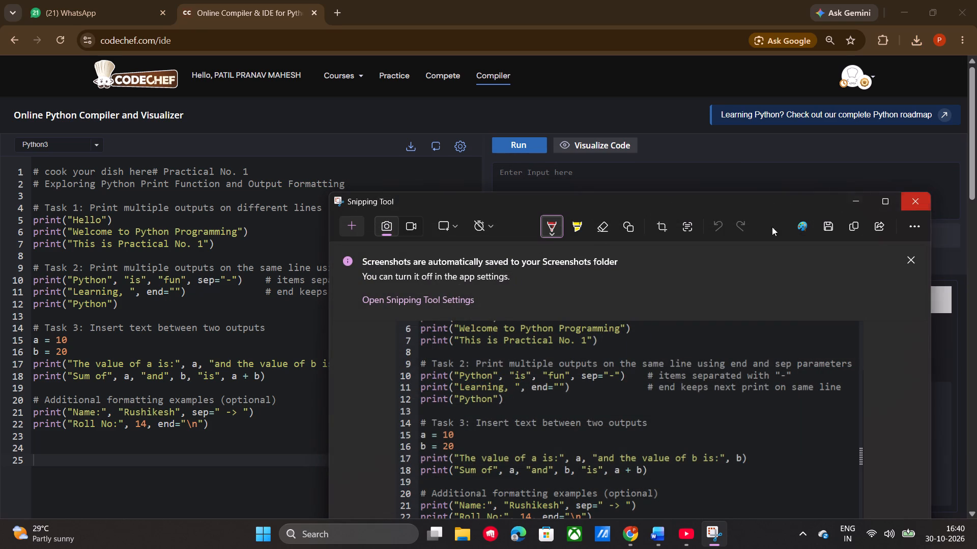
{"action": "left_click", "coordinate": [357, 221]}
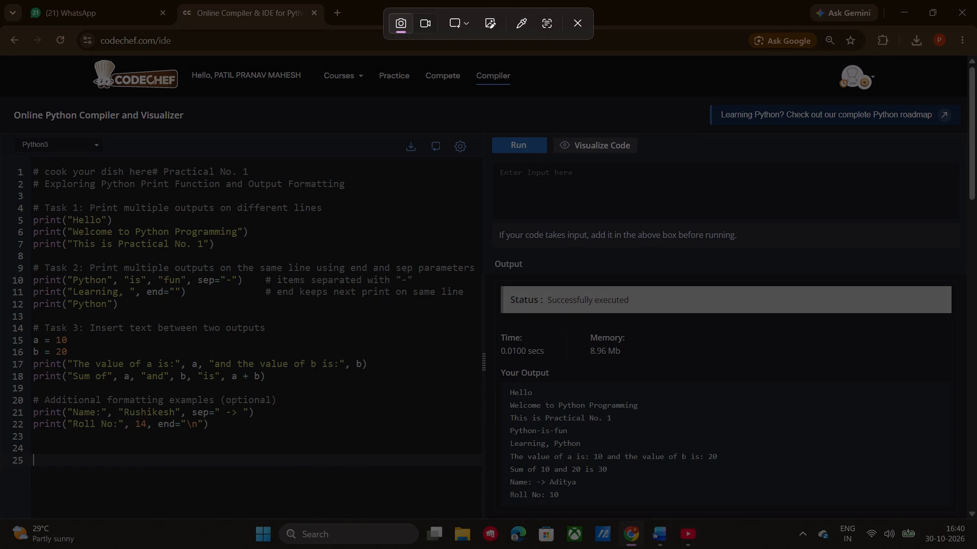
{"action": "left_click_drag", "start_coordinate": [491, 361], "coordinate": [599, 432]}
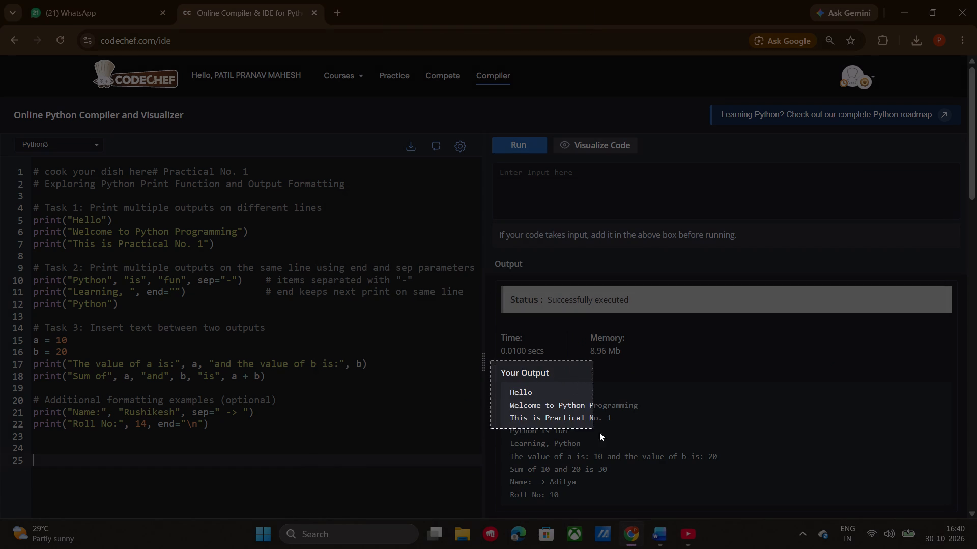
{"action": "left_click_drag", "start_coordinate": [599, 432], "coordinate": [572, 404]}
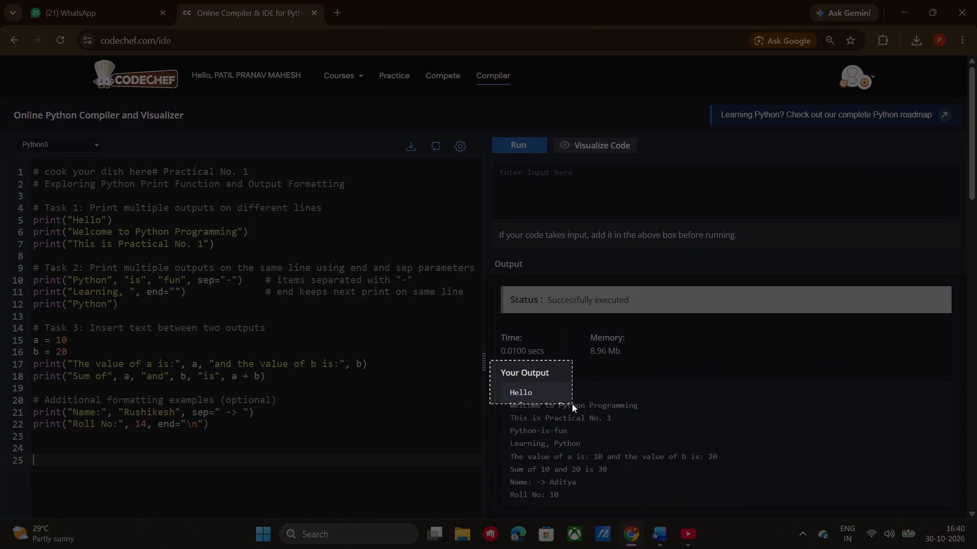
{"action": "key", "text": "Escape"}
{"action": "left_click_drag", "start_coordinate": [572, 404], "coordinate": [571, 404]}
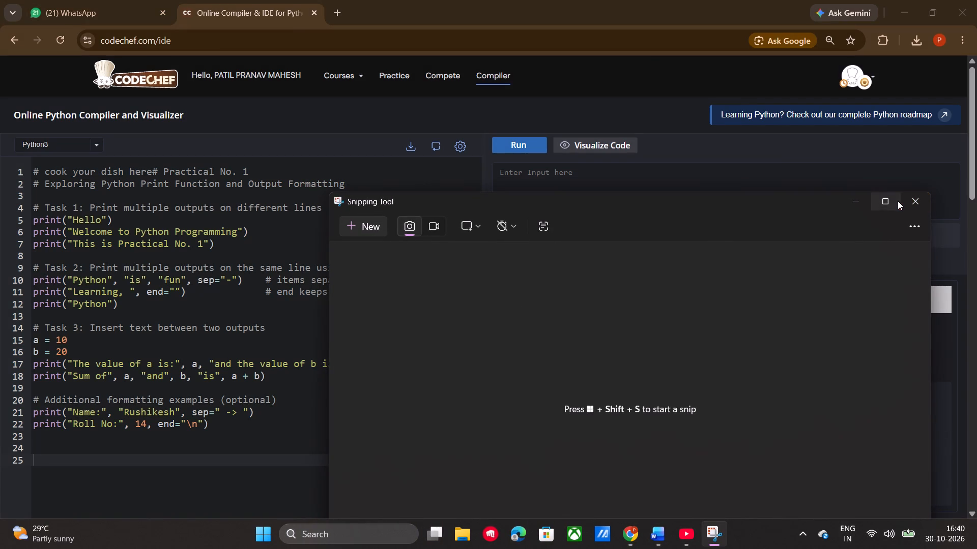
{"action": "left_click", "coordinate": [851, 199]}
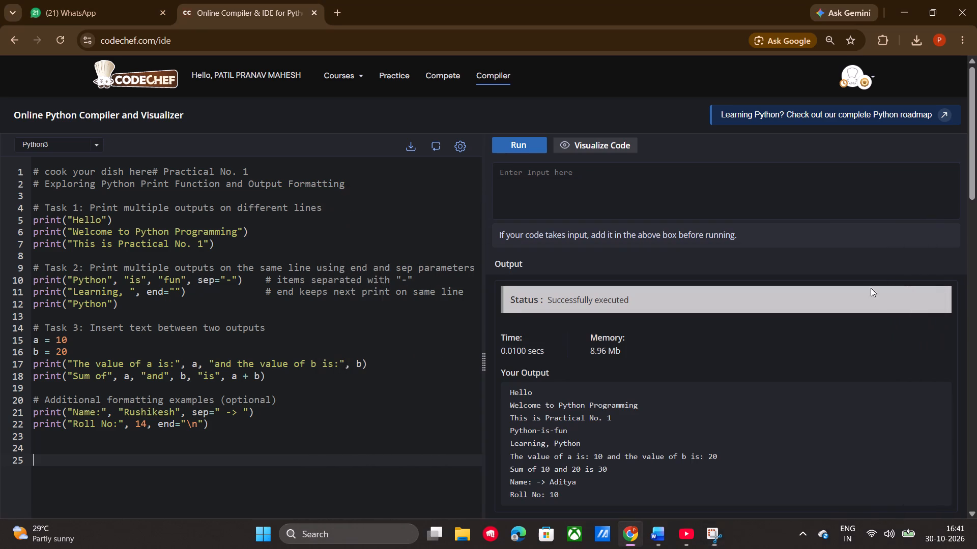
Run the edited Python code in the CodeChef compiler.
{"action": "left_click", "coordinate": [516, 144]}
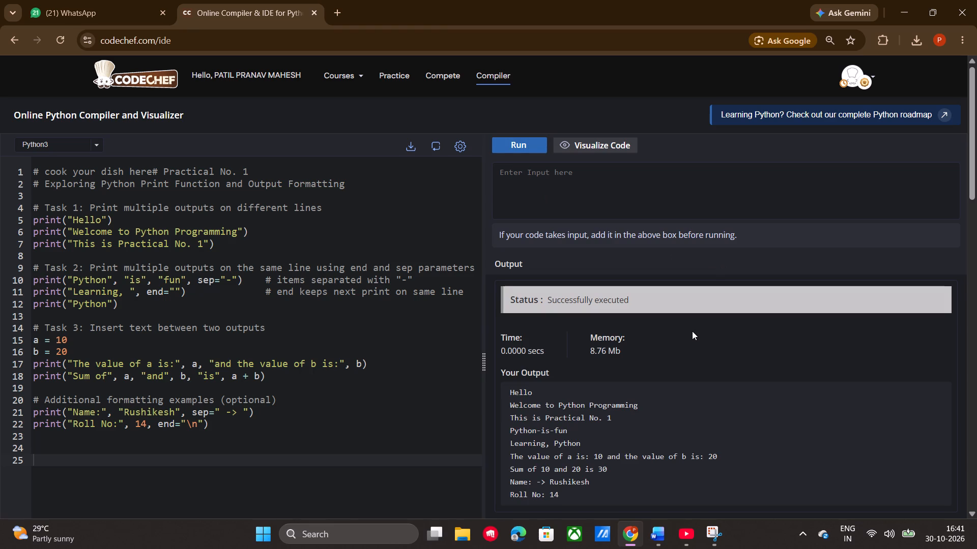
Capture the "Your Output" block as a rectangular snip and save it as PNG over the auto-saved copy.
{"action": "left_click", "coordinate": [715, 546]}
{"action": "left_click", "coordinate": [364, 235]}
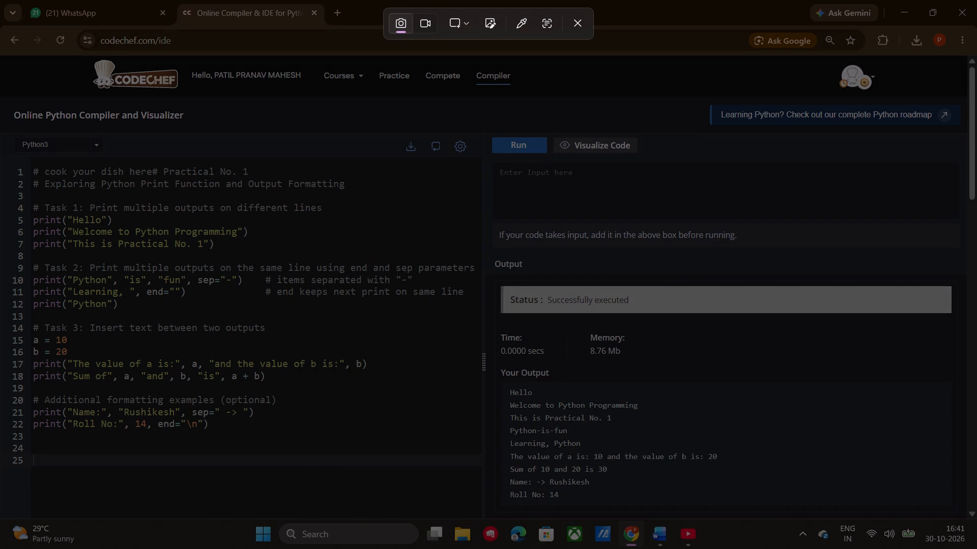
{"action": "left_click_drag", "start_coordinate": [495, 362], "coordinate": [963, 513]}
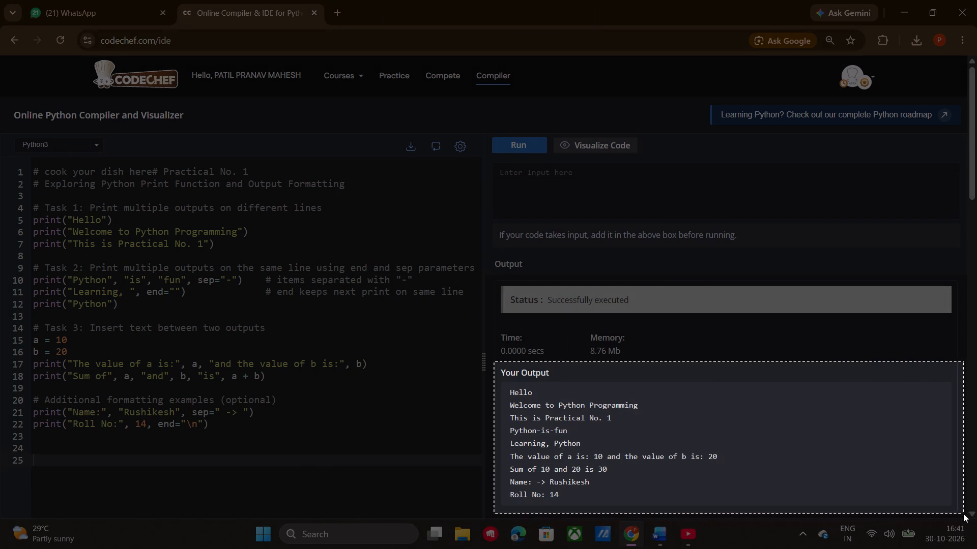
{"action": "left_click_drag", "start_coordinate": [963, 513], "coordinate": [950, 511]}
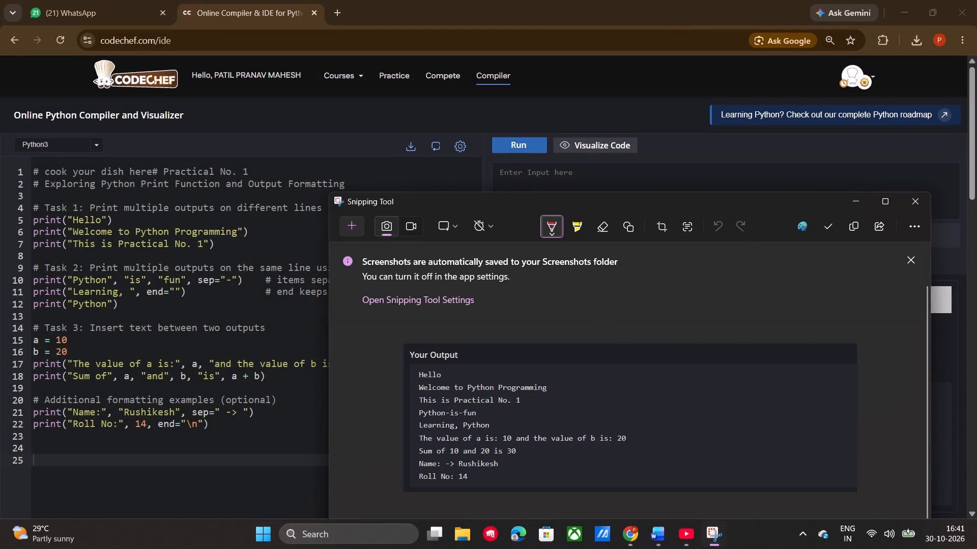
{"action": "left_click", "coordinate": [829, 233]}
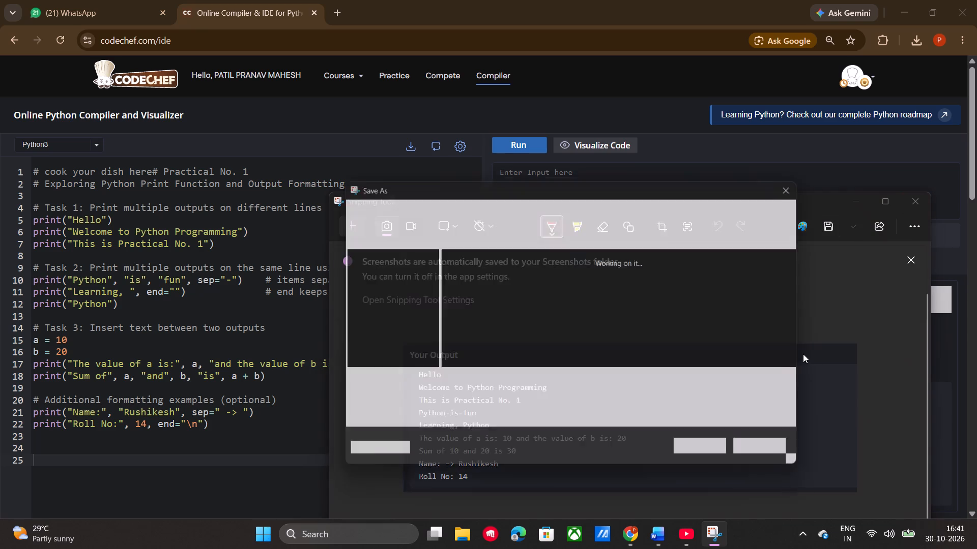
{"action": "left_click", "coordinate": [712, 455]}
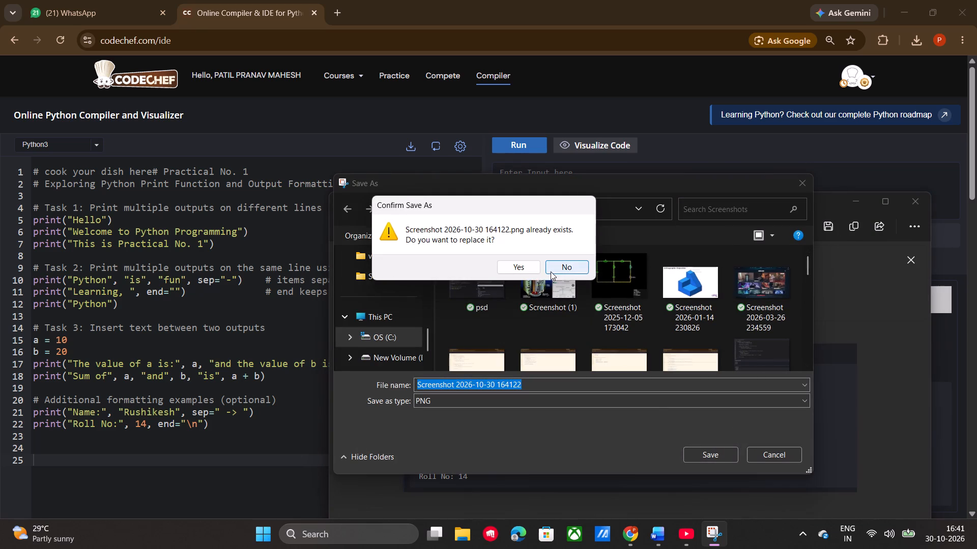
{"action": "left_click", "coordinate": [510, 264]}
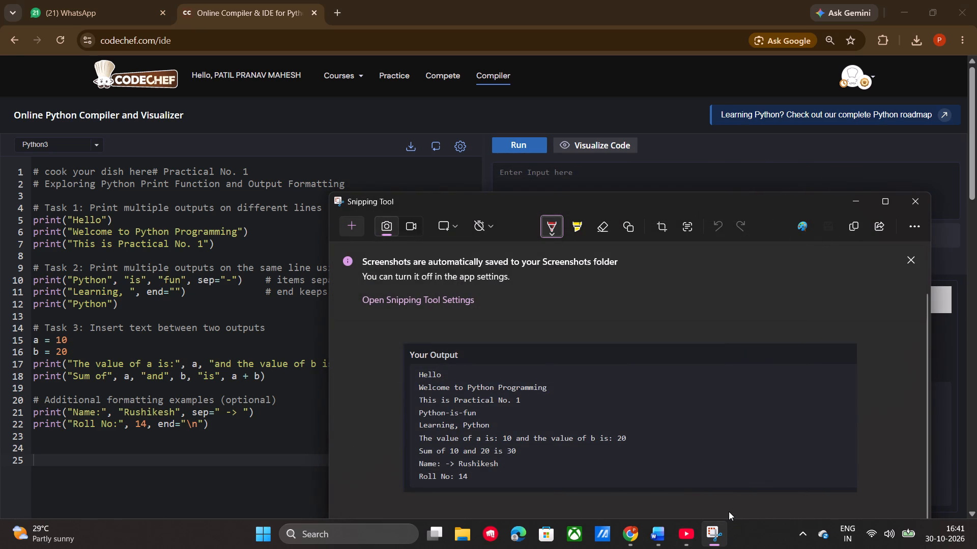
Switch to Word's "Attach screen shot of python file (1) (1)" and delete the old code screenshot on page 2.
{"action": "left_click", "coordinate": [647, 535]}
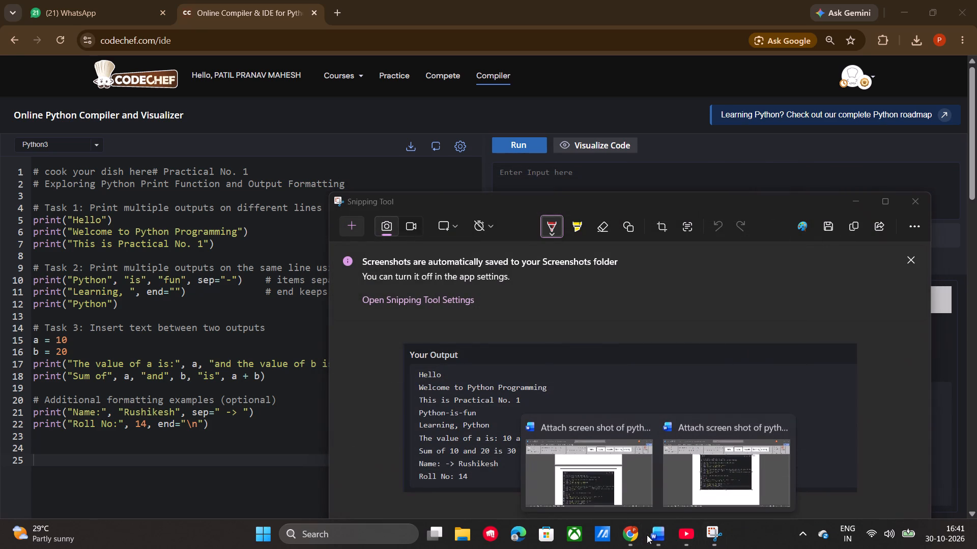
{"action": "left_click", "coordinate": [728, 471]}
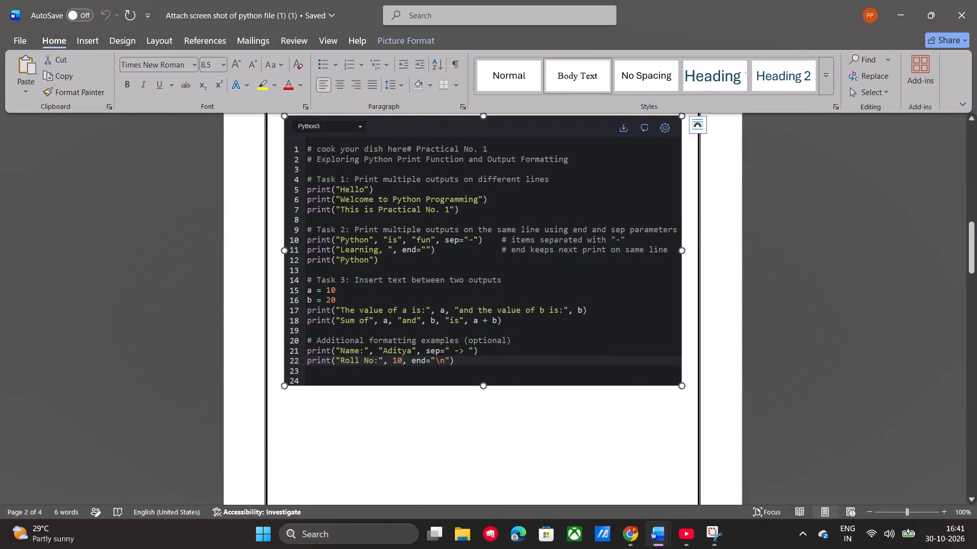
{"action": "scroll", "coordinate": [551, 256], "scroll_direction": "up", "scroll_amount": 8}
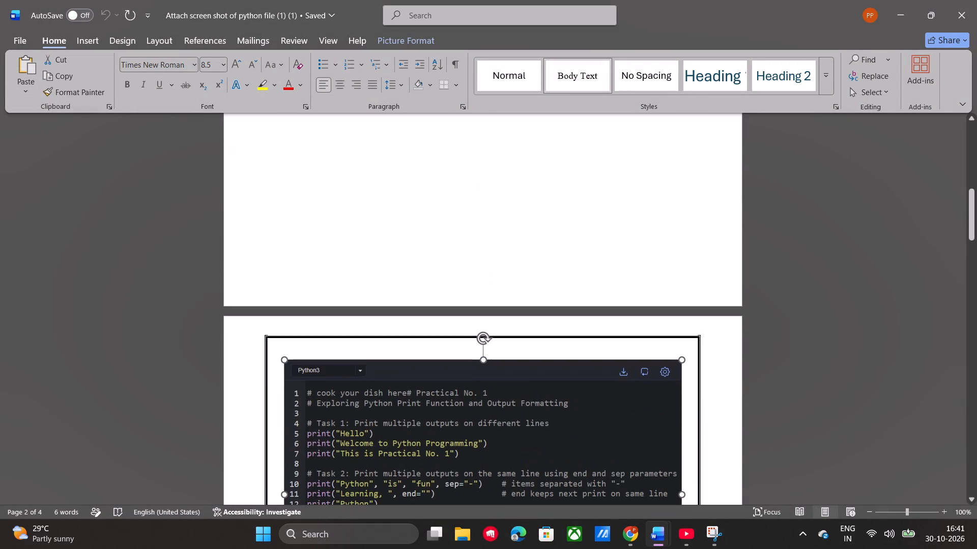
{"action": "scroll", "coordinate": [551, 256], "scroll_direction": "up", "scroll_amount": 10}
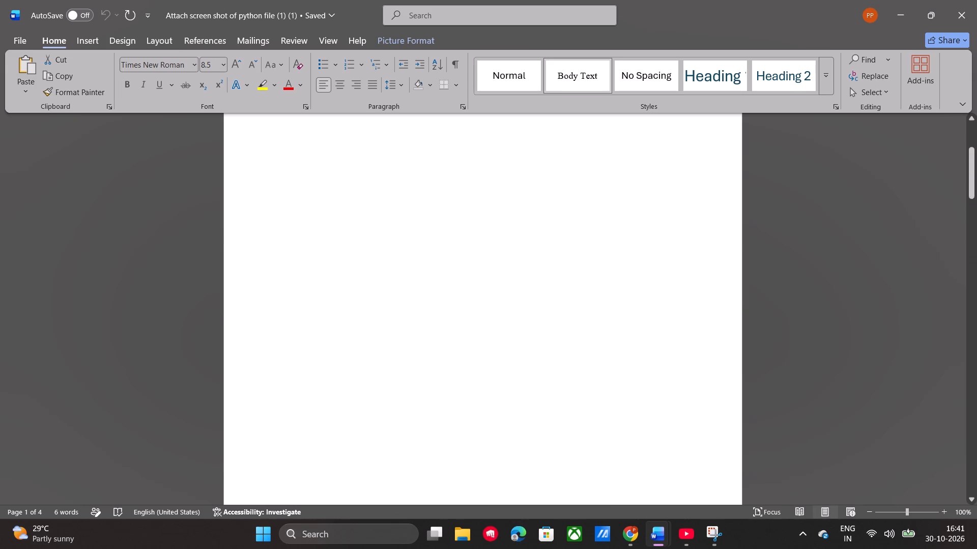
{"action": "scroll", "coordinate": [551, 256], "scroll_direction": "up", "scroll_amount": 7}
{"action": "scroll", "coordinate": [551, 256], "scroll_direction": "down", "scroll_amount": 1}
{"action": "scroll", "coordinate": [551, 256], "scroll_direction": "up", "scroll_amount": 4}
{"action": "scroll", "coordinate": [551, 256], "scroll_direction": "down", "scroll_amount": 20}
{"action": "scroll", "coordinate": [551, 256], "scroll_direction": "down", "scroll_amount": 6}
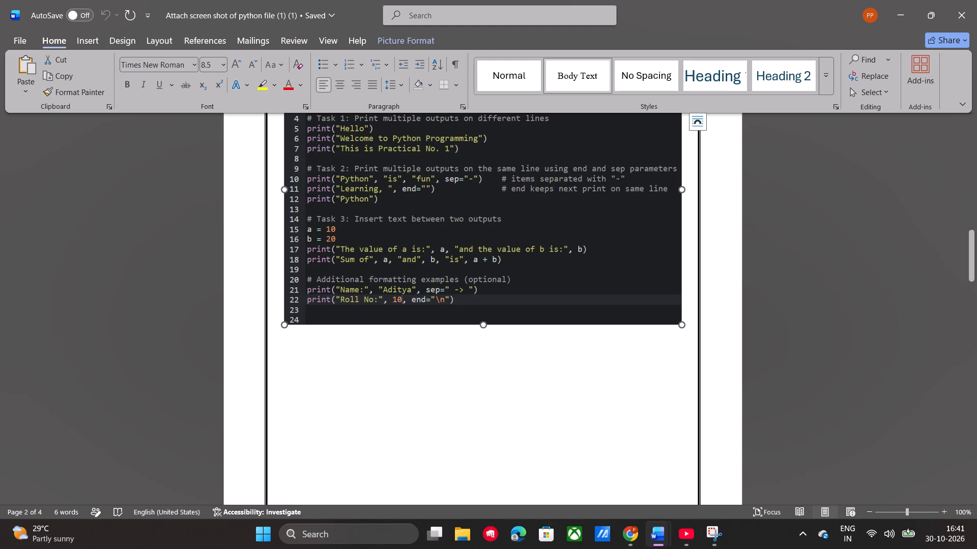
{"action": "scroll", "coordinate": [529, 233], "scroll_direction": "up", "scroll_amount": 3}
{"action": "key", "text": "Delete"}
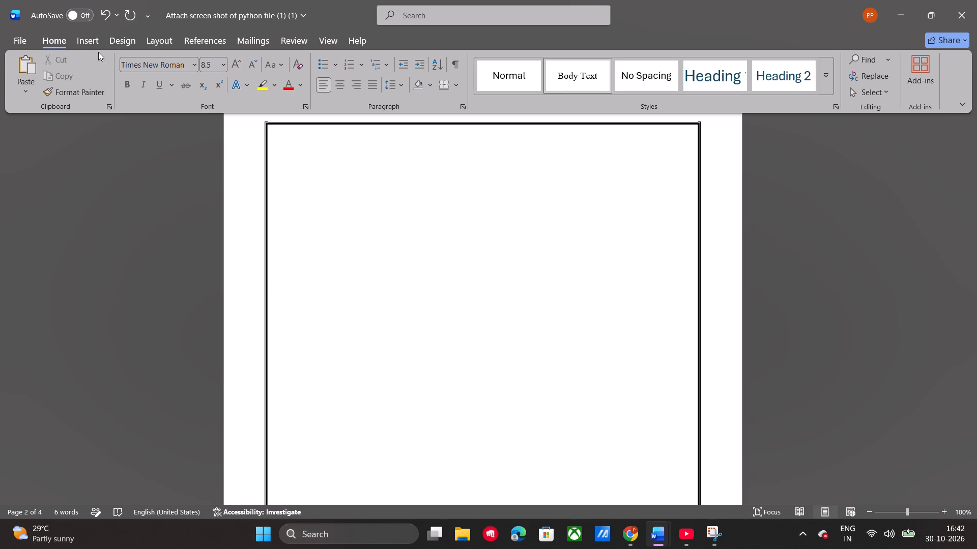
{"action": "left_click", "coordinate": [91, 39]}
{"action": "left_click", "coordinate": [143, 65]}
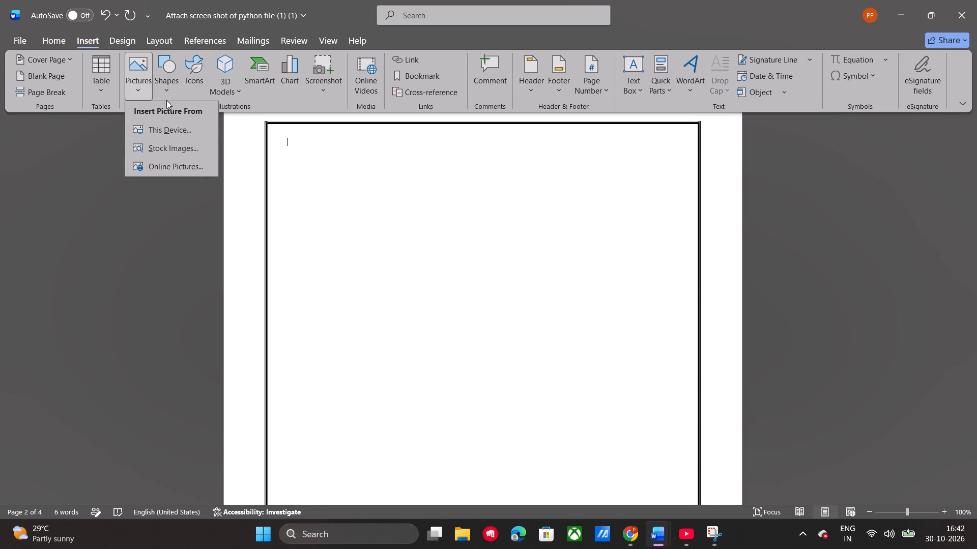
{"action": "left_click", "coordinate": [175, 128]}
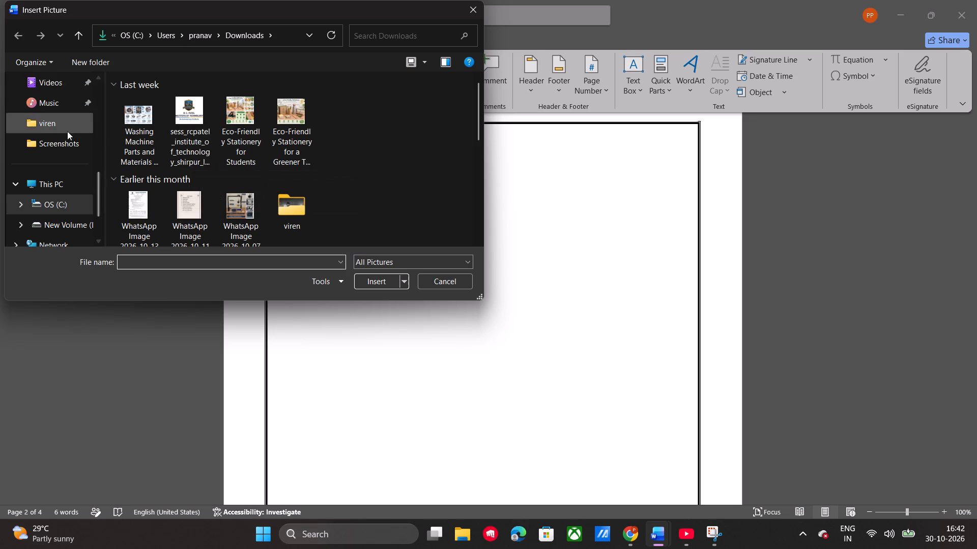
{"action": "scroll", "coordinate": [65, 133], "scroll_direction": "up", "scroll_amount": 8}
{"action": "left_click", "coordinate": [66, 96]}
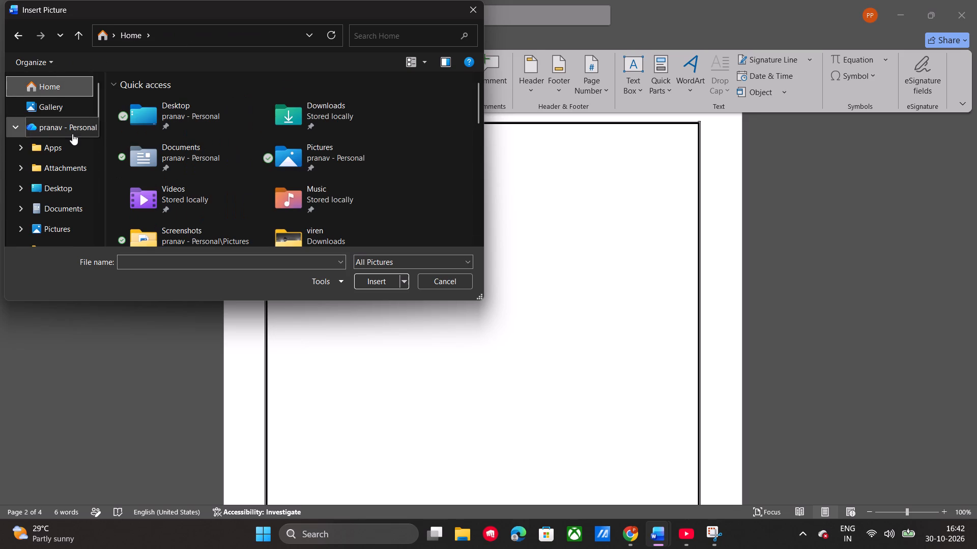
{"action": "scroll", "coordinate": [72, 135], "scroll_direction": "down", "scroll_amount": 5}
{"action": "scroll", "coordinate": [153, 148], "scroll_direction": "down", "scroll_amount": 1}
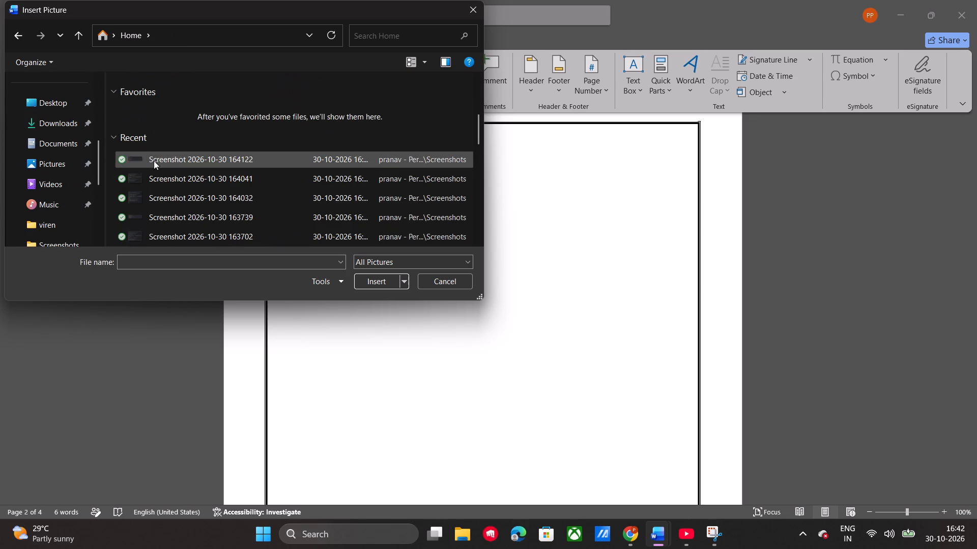
{"action": "left_click", "coordinate": [155, 181]}
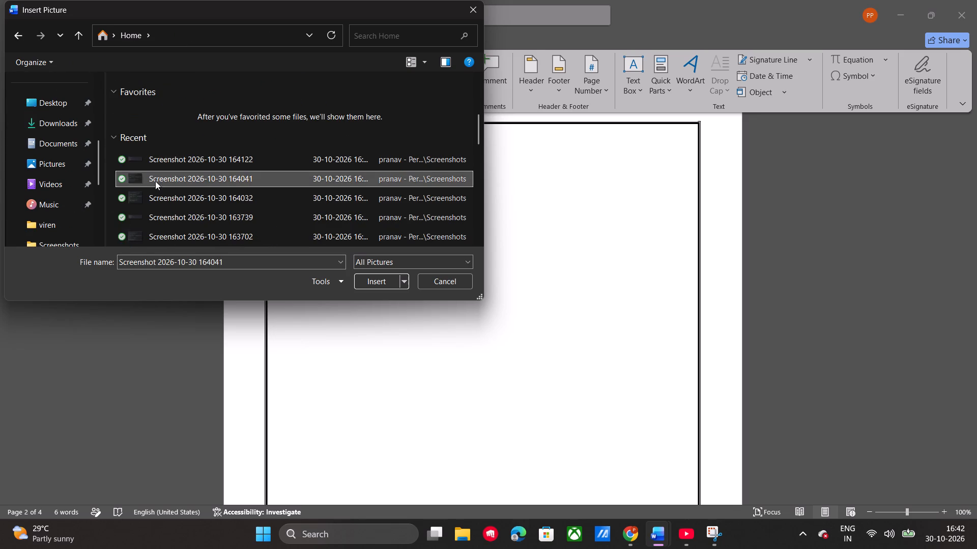
{"action": "left_click", "coordinate": [391, 280]}
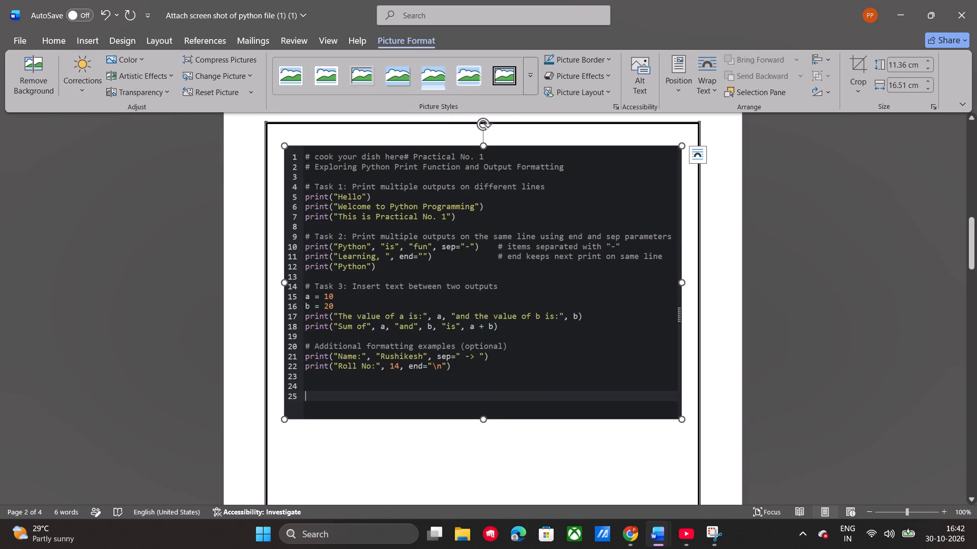
{"action": "left_click", "coordinate": [731, 249]}
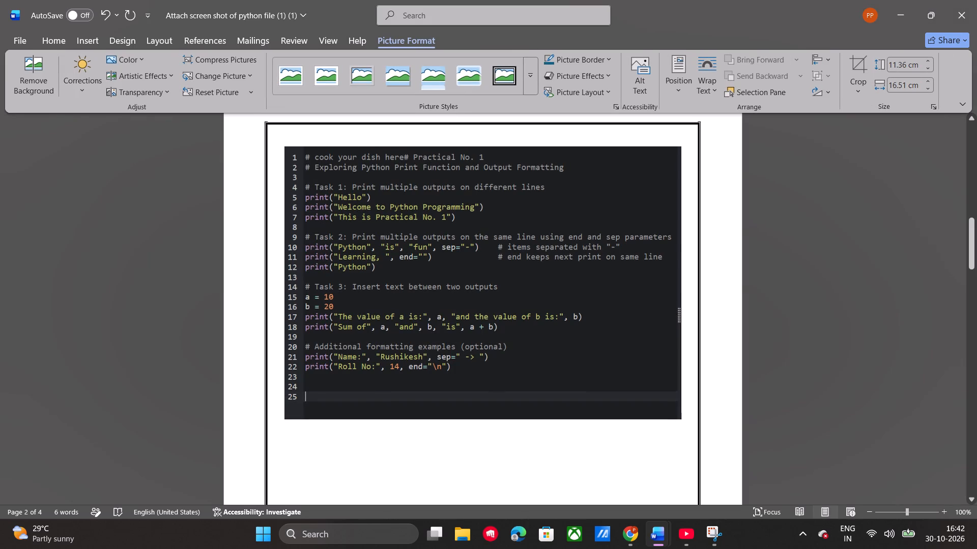
Delete the old "Your Output" screenshot on page 3.
{"action": "scroll", "coordinate": [562, 328], "scroll_direction": "down", "scroll_amount": 20}
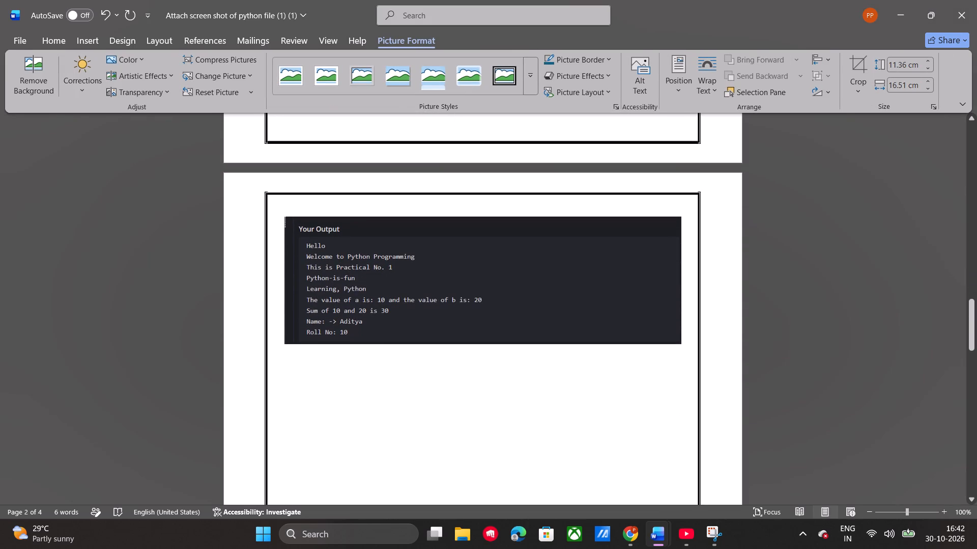
{"action": "left_click", "coordinate": [470, 297]}
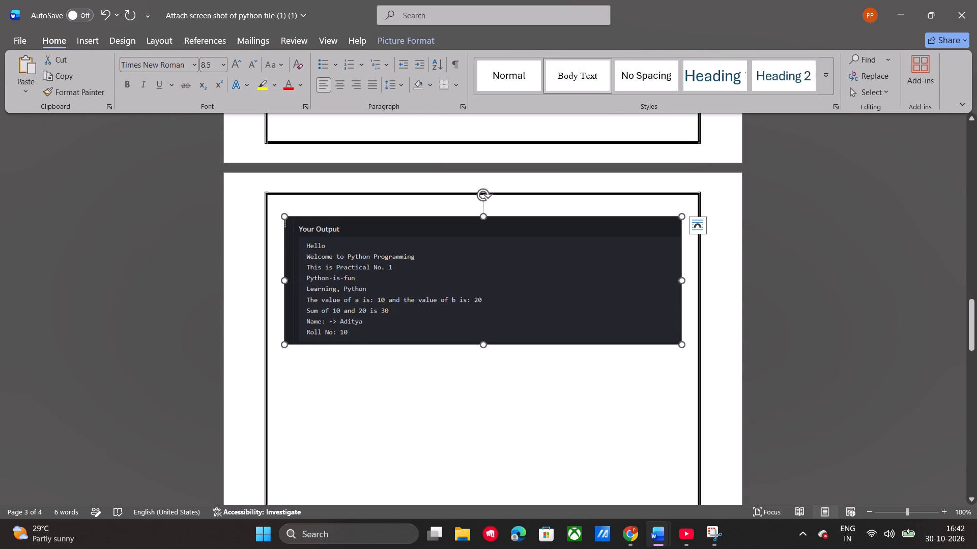
{"action": "key", "text": "Delete"}
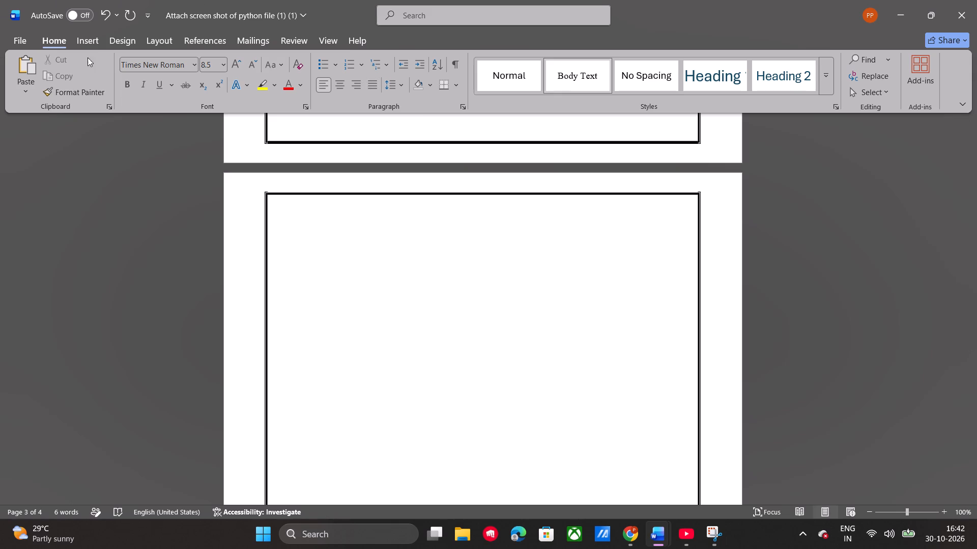
{"action": "left_click", "coordinate": [96, 44]}
{"action": "left_click", "coordinate": [142, 68]}
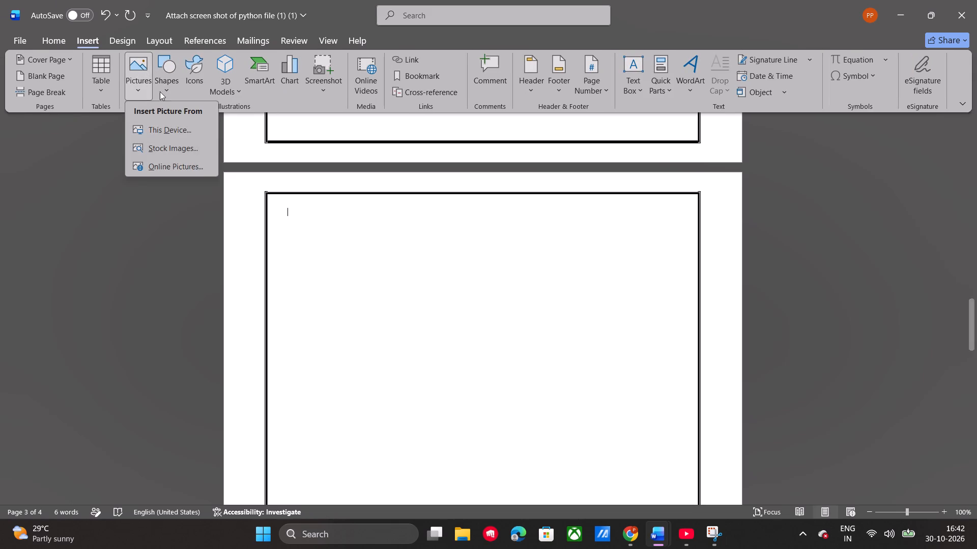
{"action": "left_click", "coordinate": [183, 134]}
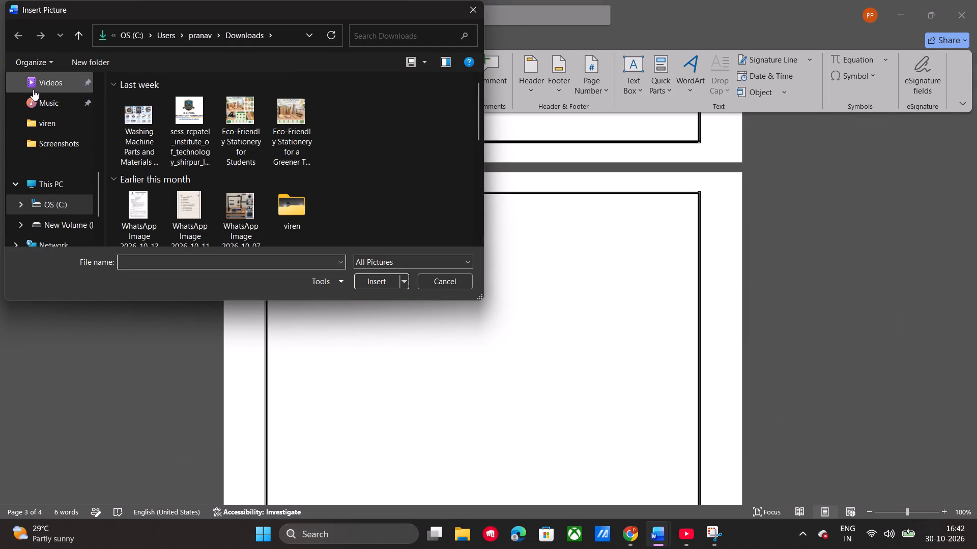
{"action": "scroll", "coordinate": [46, 123], "scroll_direction": "up", "scroll_amount": 7}
{"action": "left_click", "coordinate": [56, 85]}
{"action": "scroll", "coordinate": [200, 138], "scroll_direction": "down", "scroll_amount": 4}
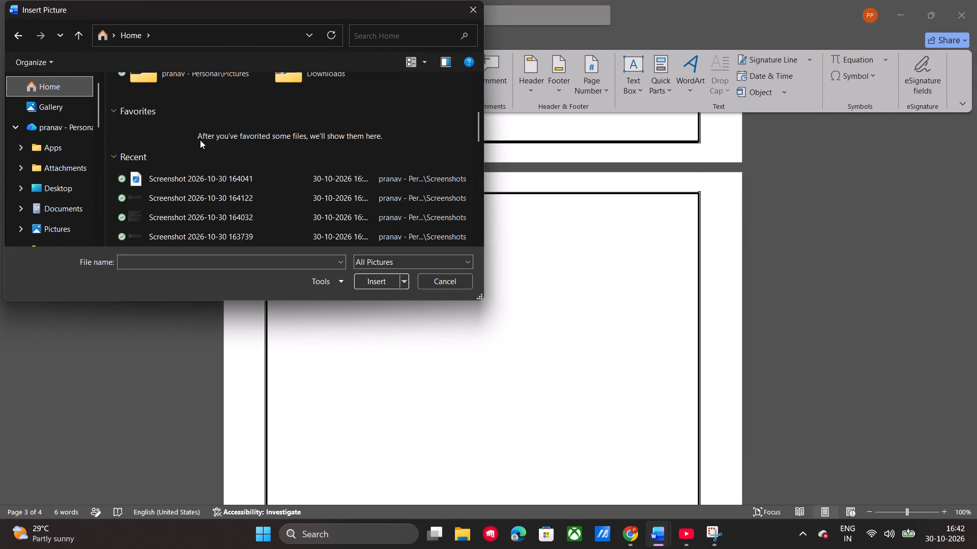
{"action": "left_click", "coordinate": [187, 196]}
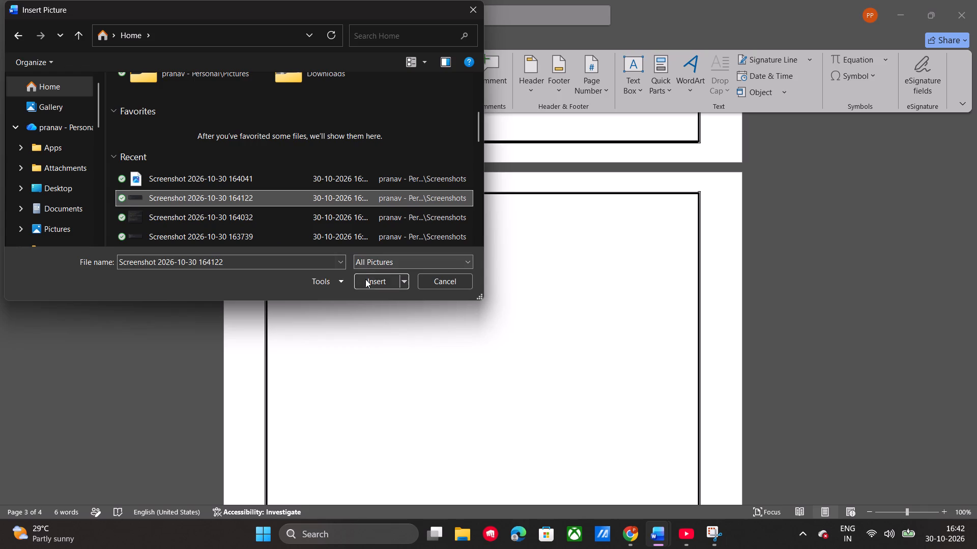
{"action": "left_click", "coordinate": [365, 279]}
{"action": "left_click", "coordinate": [701, 363]}
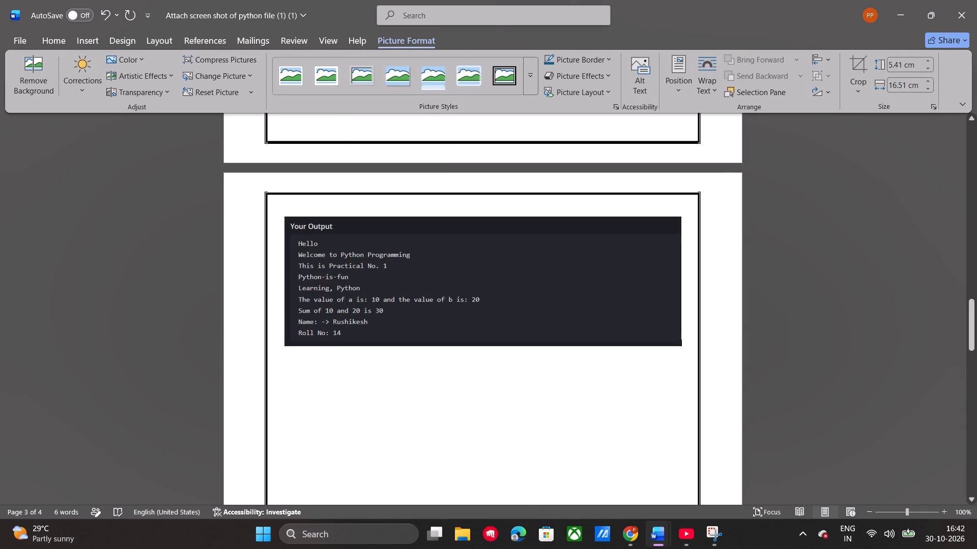
Save the document with the replaced code and output screenshots.
{"action": "scroll", "coordinate": [574, 231], "scroll_direction": "up", "scroll_amount": 7}
{"action": "scroll", "coordinate": [574, 231], "scroll_direction": "down", "scroll_amount": 1}
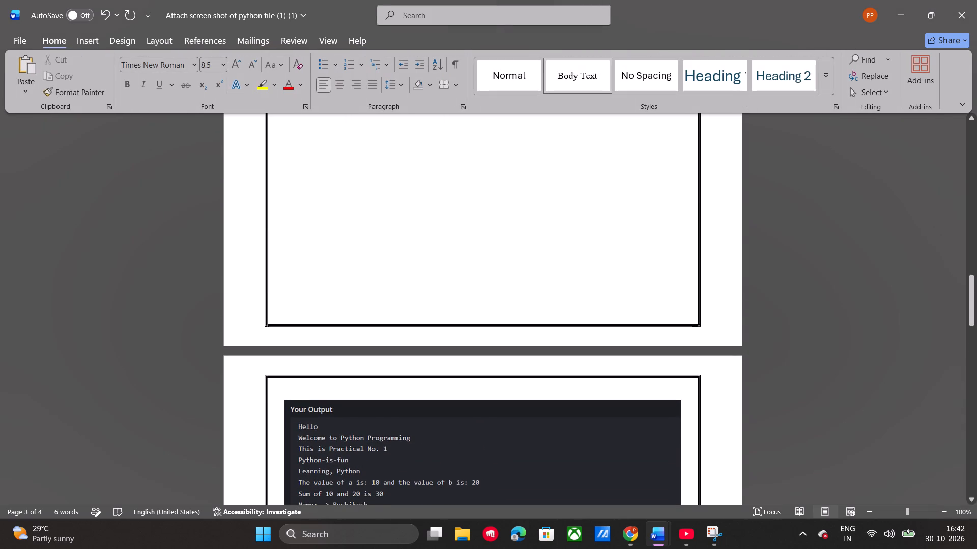
{"action": "key", "text": "ctrl+s"}
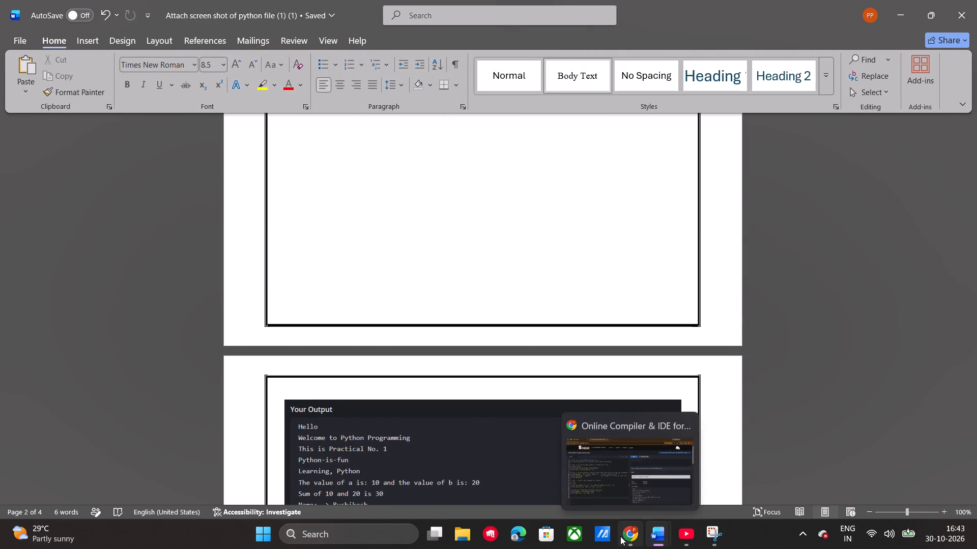
{"action": "key", "text": "ctrl+s"}
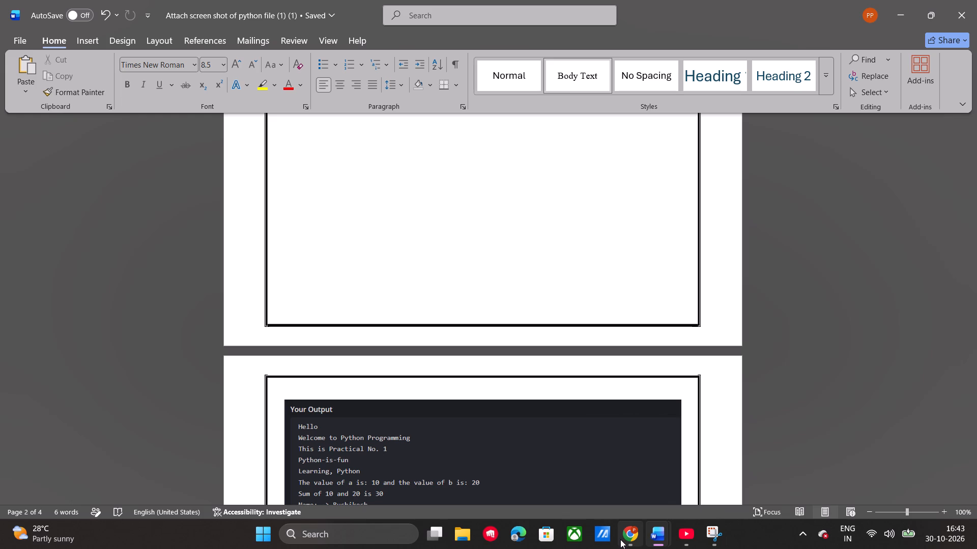